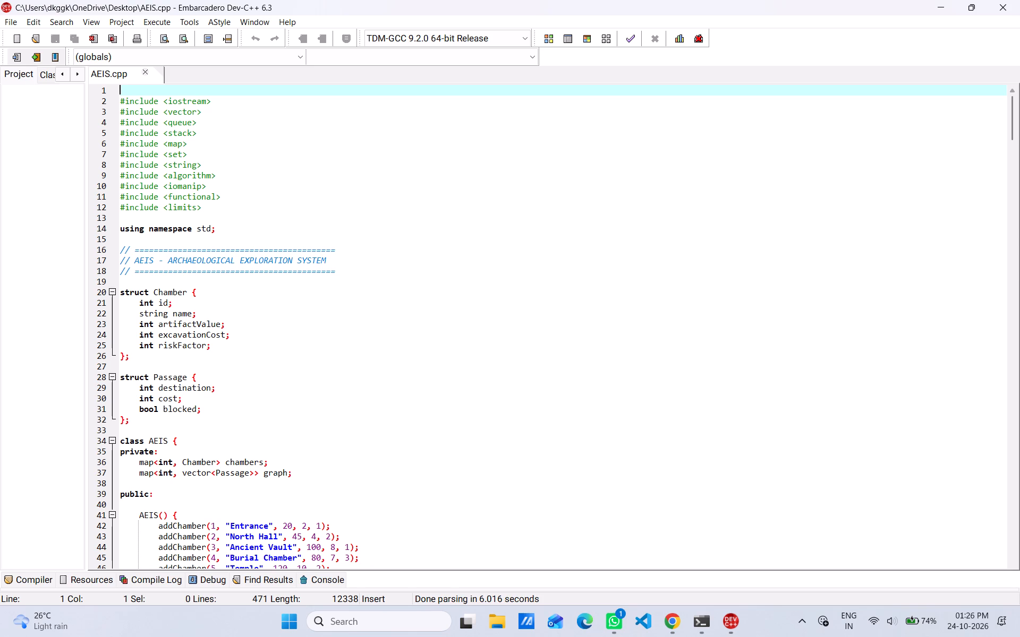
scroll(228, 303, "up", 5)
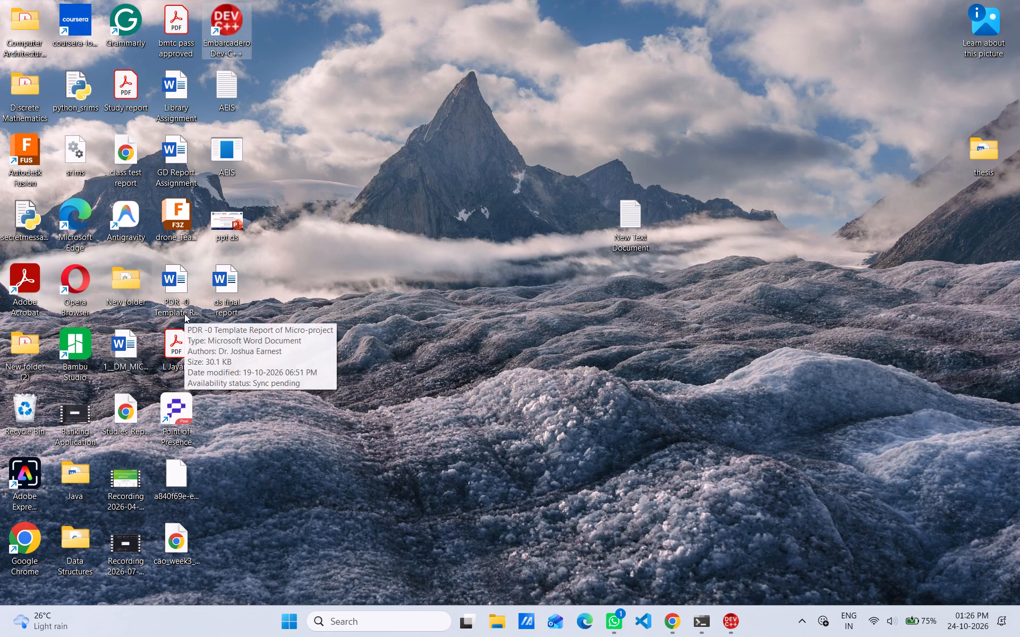
Open the "ppt ds" presentation from the desktop in PowerPoint.
double_click(236, 216)
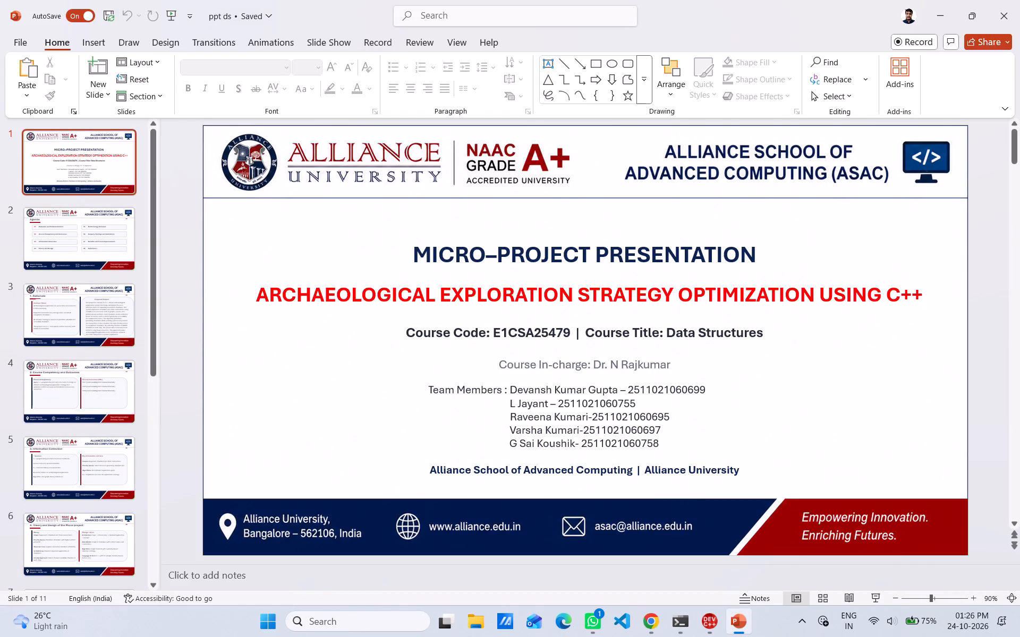
On the Rationale slide, justify the whole Proposed Project paragraph and set its font to Times New Roman.
left_click(109, 236)
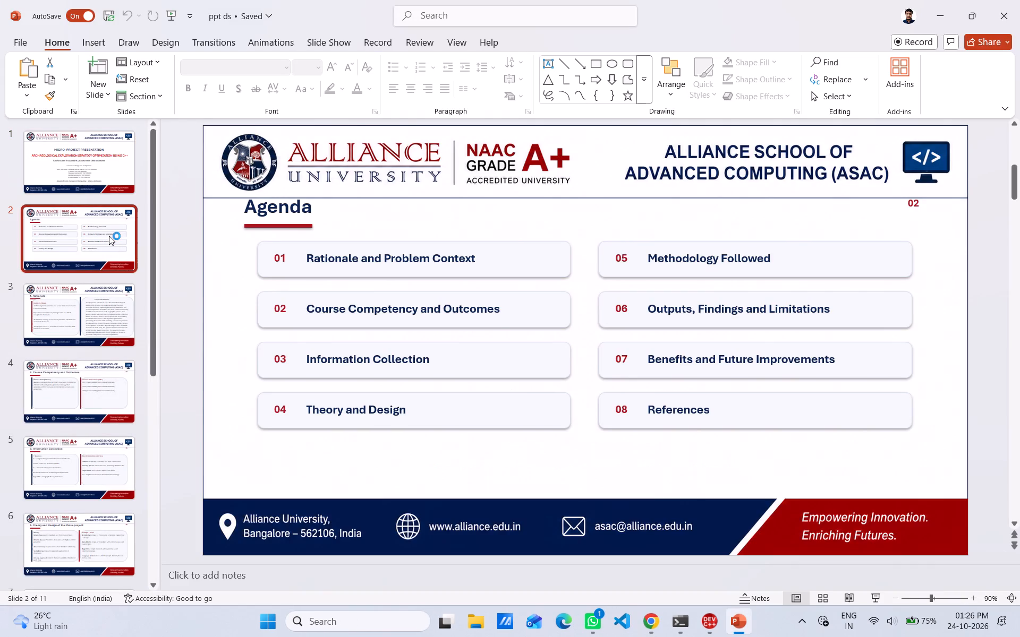
left_click(109, 236)
left_click(90, 327)
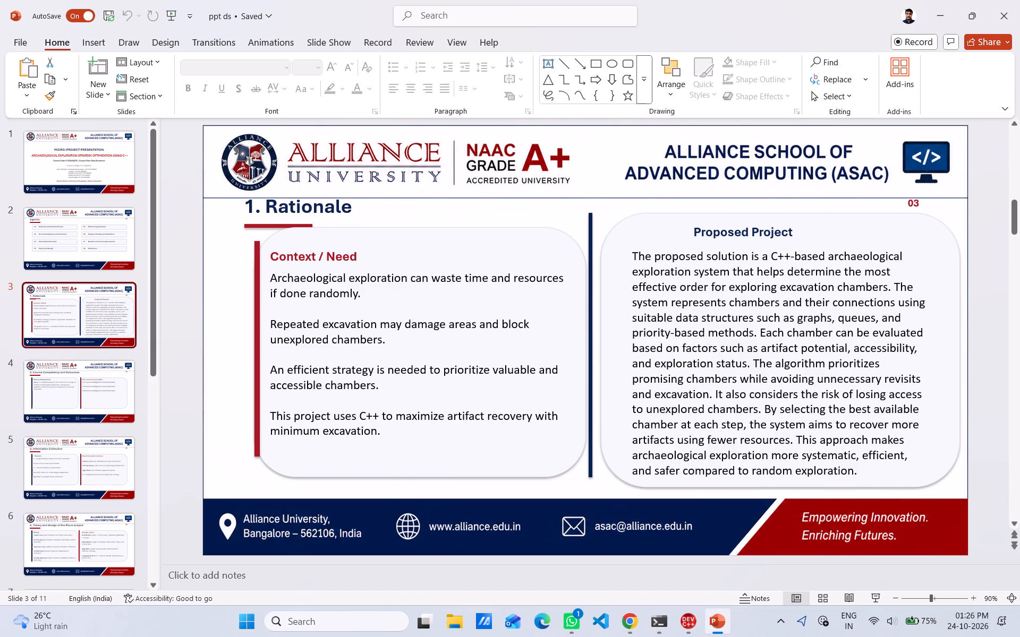
double_click(718, 391)
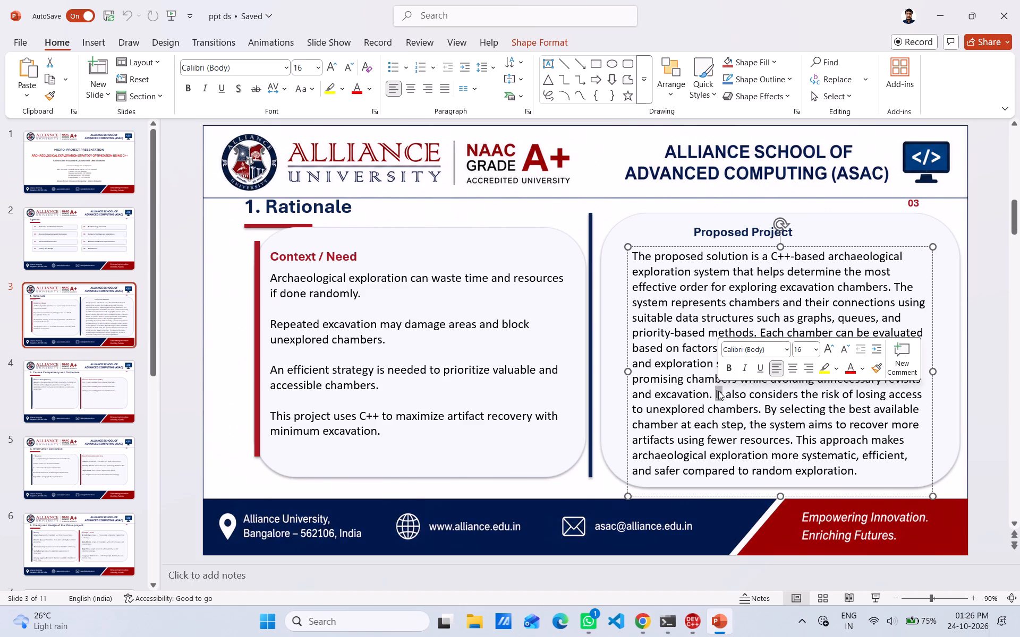
left_click(718, 391)
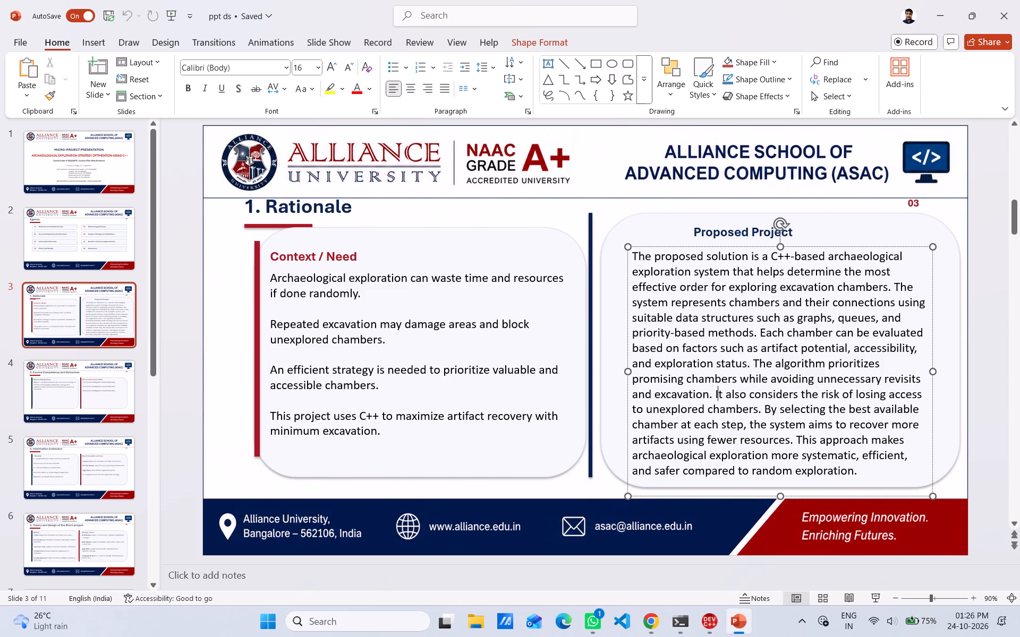
key("ctrl+a")
key("ctrl+j")
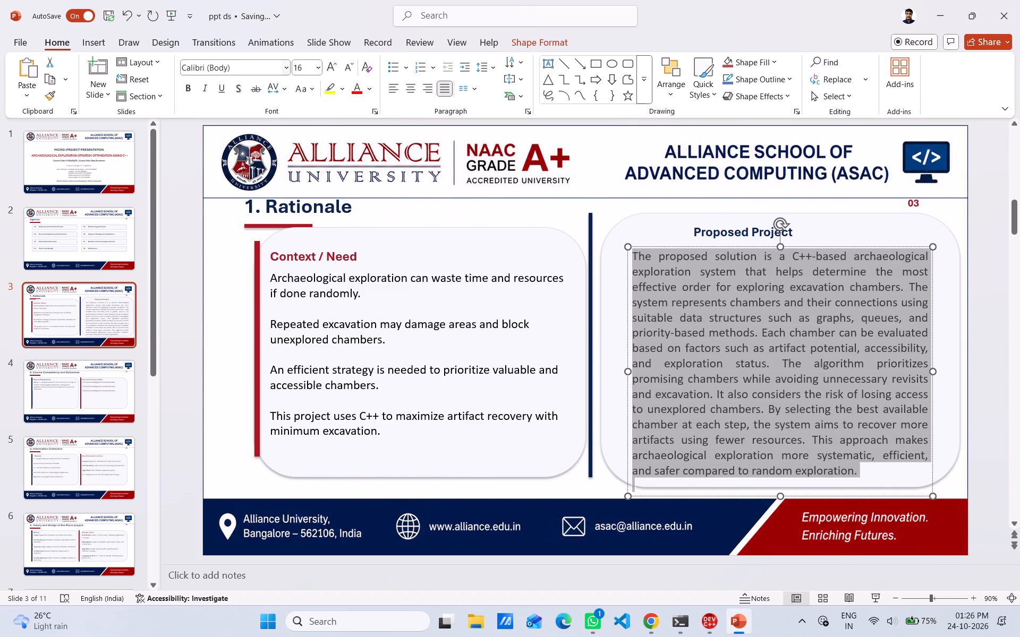
left_click(258, 66)
type("ti")
key("Return")
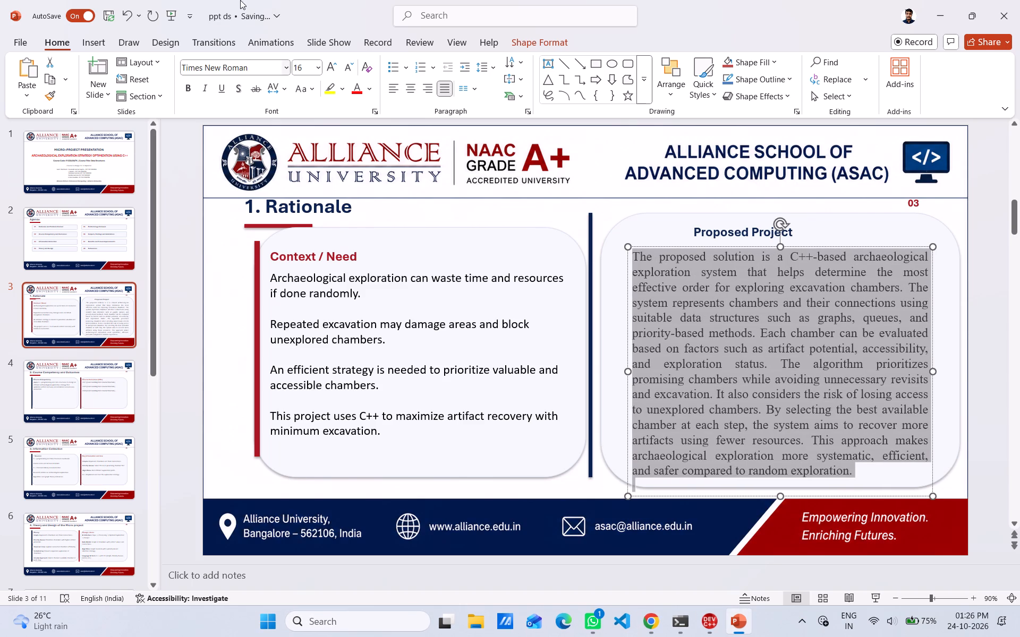
left_click(106, 315)
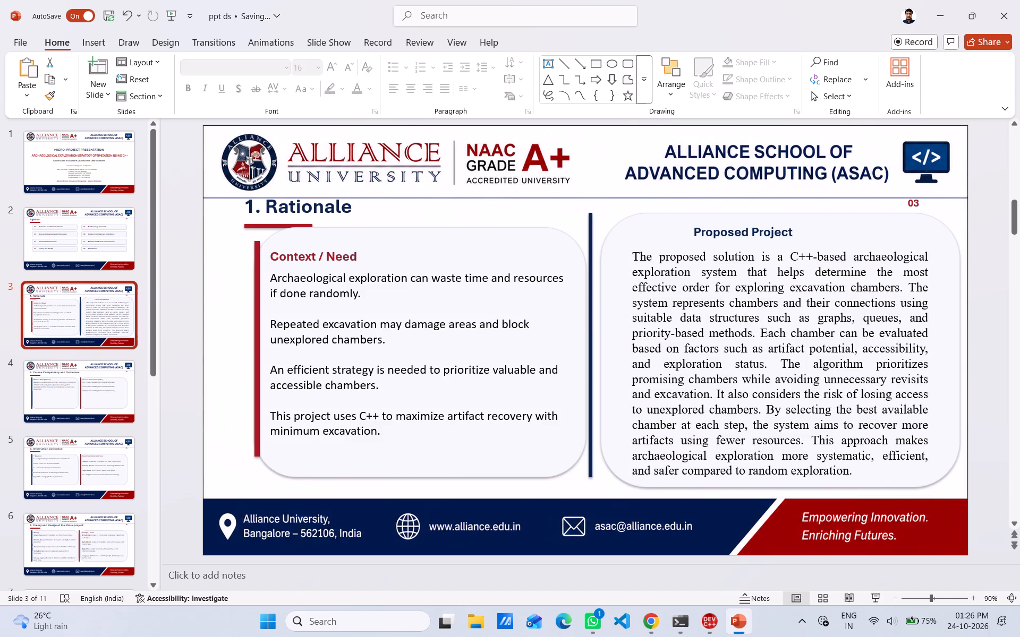
left_click_drag(678, 290, 736, 329)
On the Course Competency and Outcomes slide, renumber the three course outcomes as CO3, CO4 and CO5.
left_click(99, 343)
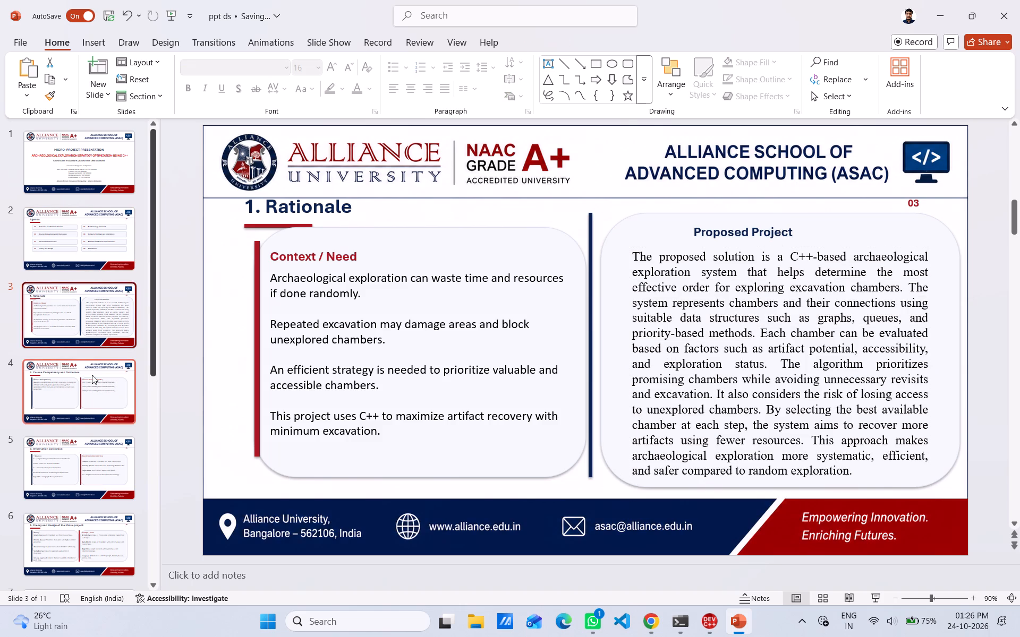
left_click(90, 380)
left_click(87, 441)
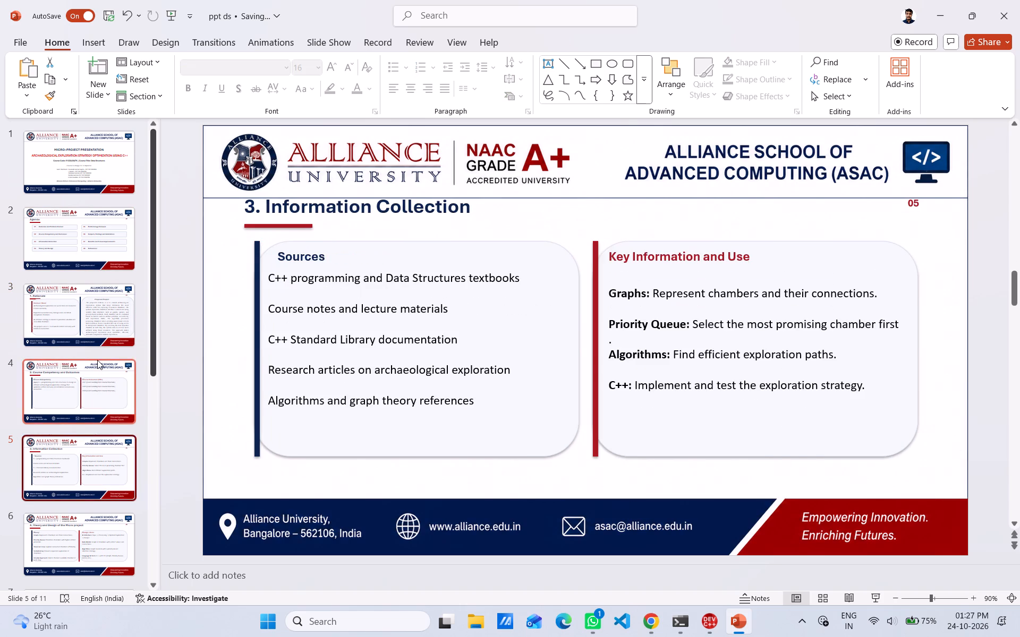
left_click(97, 360)
left_click(90, 316)
left_click(77, 385)
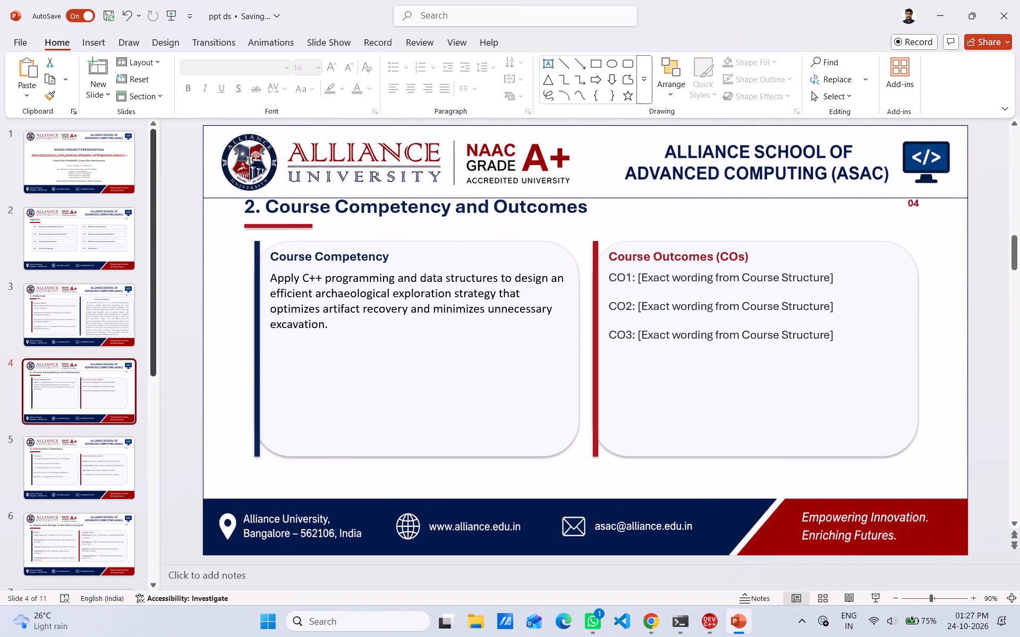
left_click(630, 281)
key("BackSpace")
key("3")
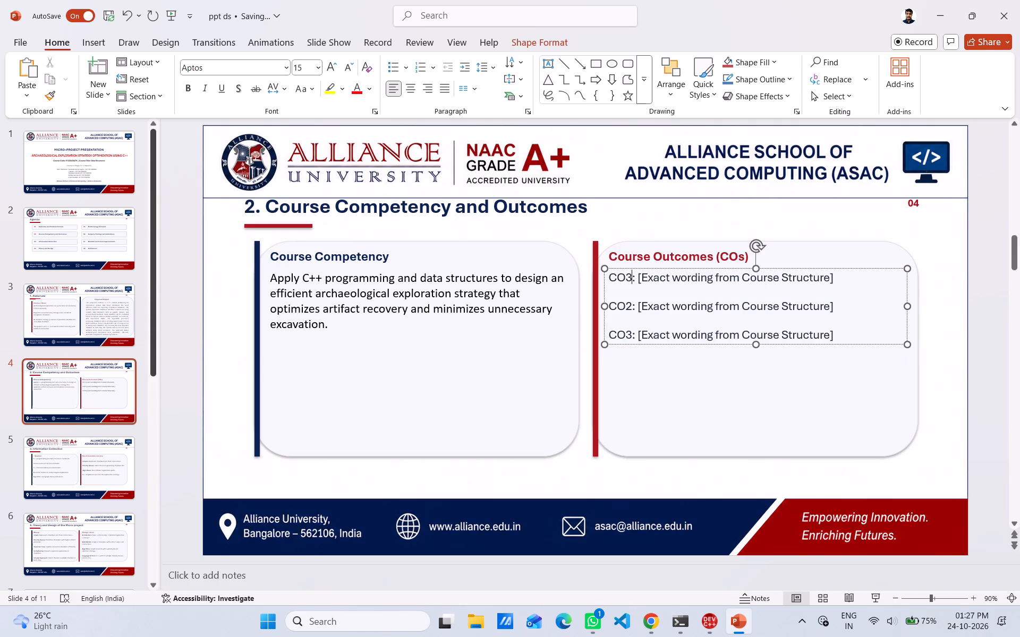
key("Down")
key("Down")
key("BackSpace")
key("4")
key("Down")
key("Down")
key("BackSpace")
key("5")
Replace the CO5 placeholder wording with "Evaluate the suitability of graph data structures for efficient data traversal".
key("Right")
key("Right")
key("Delete")
key("Delete")
key("Delete")
key("Delete")
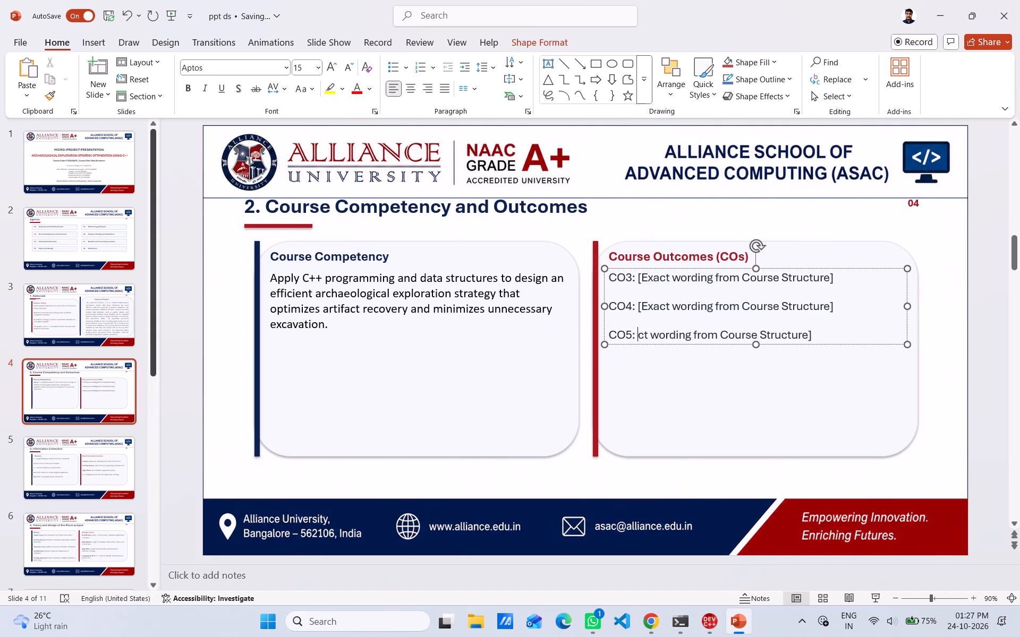
key("Delete")
key("Delete")
key("Delete")
key("Delete")
key("Delete")
key("Delete")
key("Delete")
key("Delete")
key("Delete")
key("Delete")
key("Delete")
key("Delete")
key("Delete")
key("Delete")
key("Delete")
key("Delete")
key("Delete")
key("Delete")
key("Delete")
key("Delete")
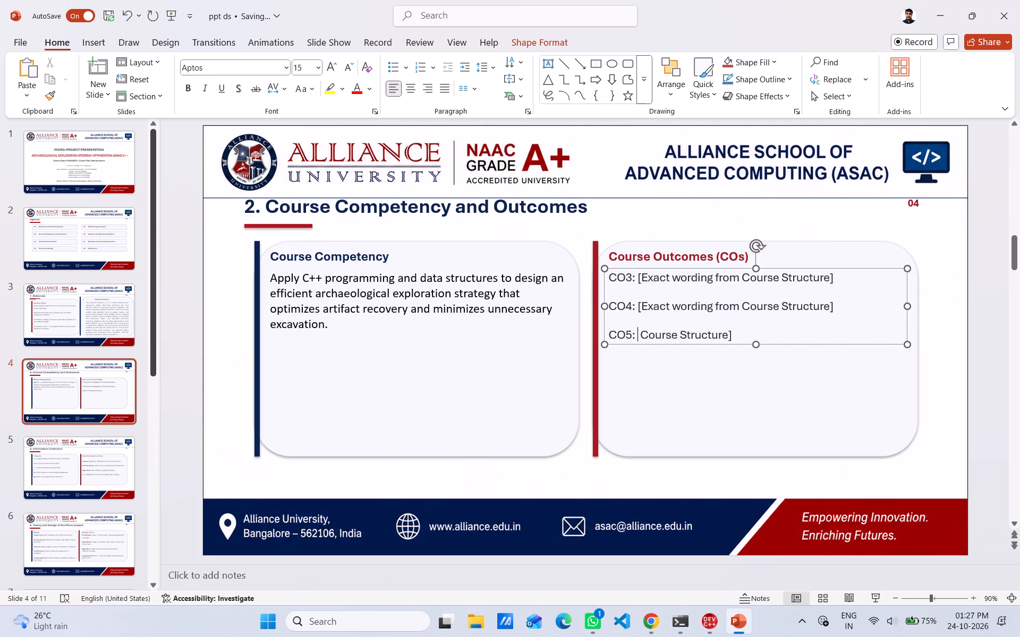
key("Delete")
key("Delete")
key("Delete")
key("Delete")
key("Delete")
key("Delete")
key("Delete")
key("Delete")
key("Delete")
key("Delete")
key("Delete")
key("Delete")
key("Delete")
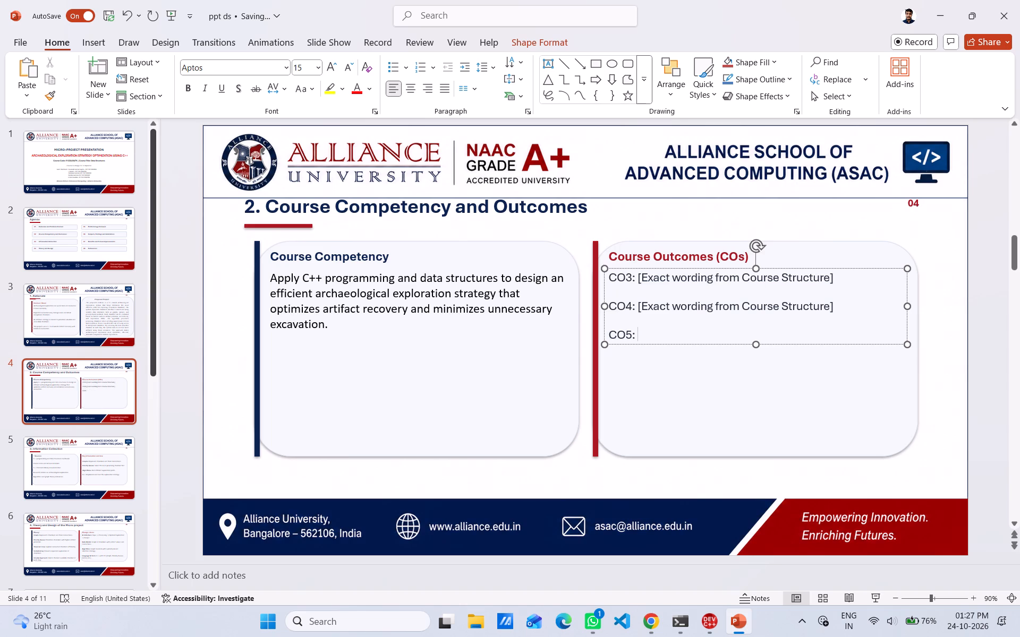
key("v")
key("BackSpace")
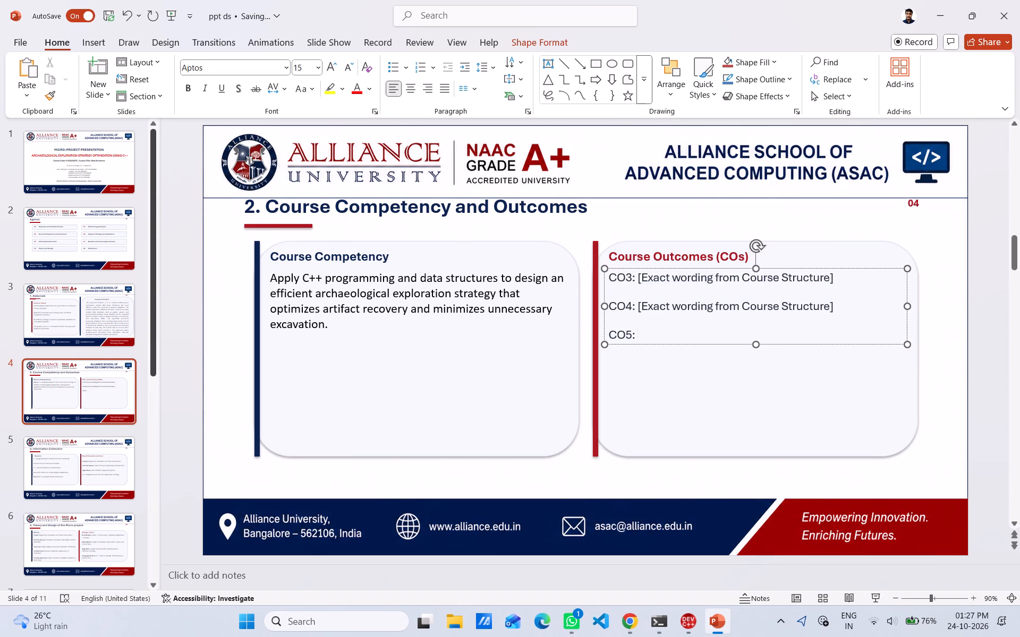
type("Evau")
key("BackSpace")
key("BackSpace")
key("a")
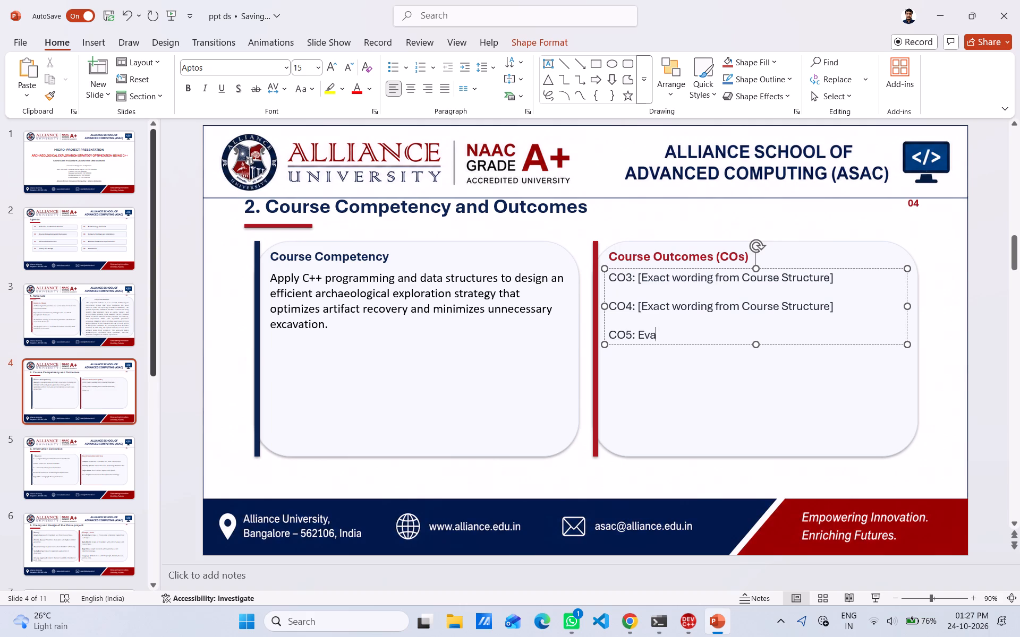
type("luate")
key("space")
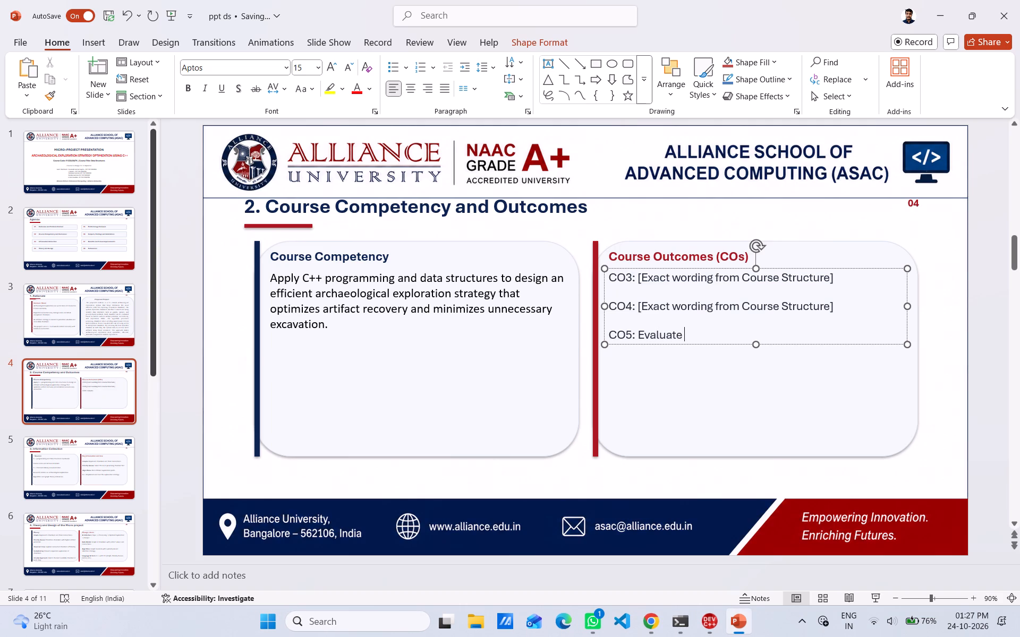
type("the")
key("space")
type("suitability")
key("space")
type("of graph")
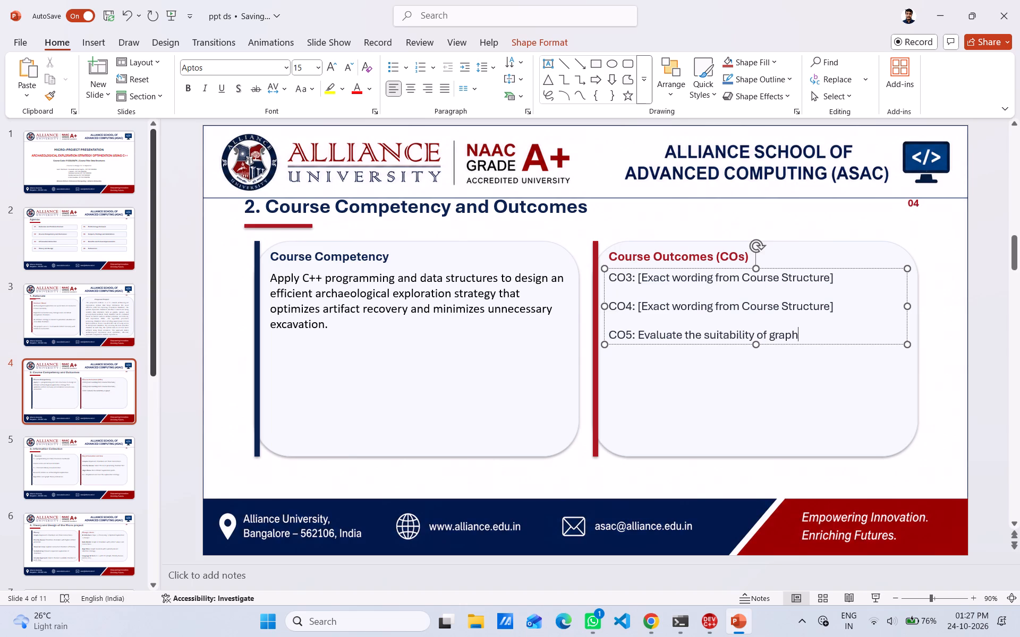
key("space")
type("data structure")
type("s for efficient")
key("space")
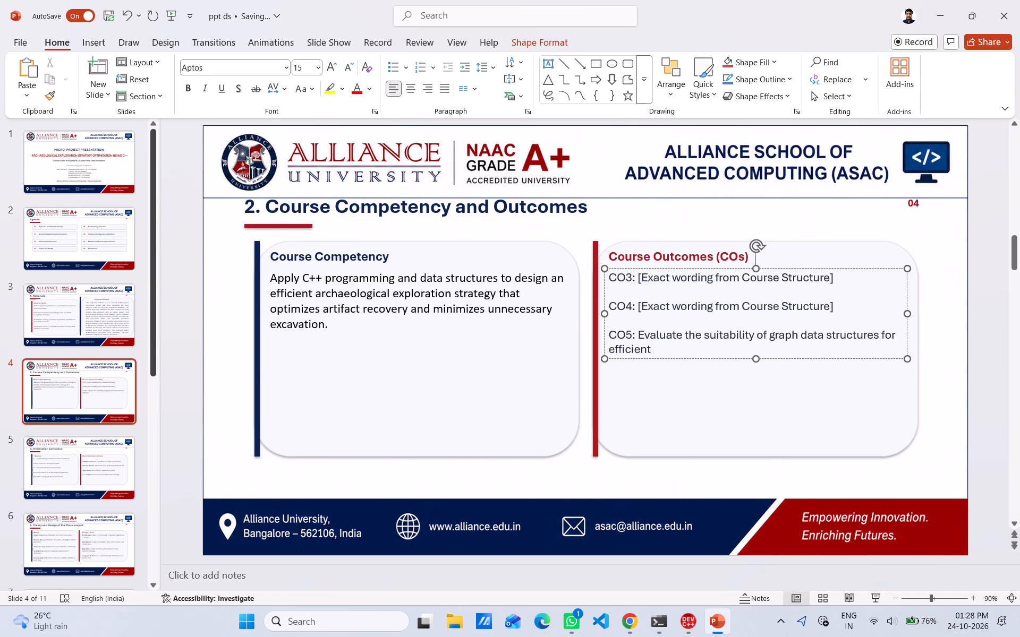
type("data")
key("space")
type("traversal")
Break the CO5 outcome before "efficient data traversal" and indent that second line with spaces so it aligns under "Evaluate".
key("Left")
key("Left")
key("Left")
key("Left")
key("Left")
key("Left")
key("Left")
key("Left")
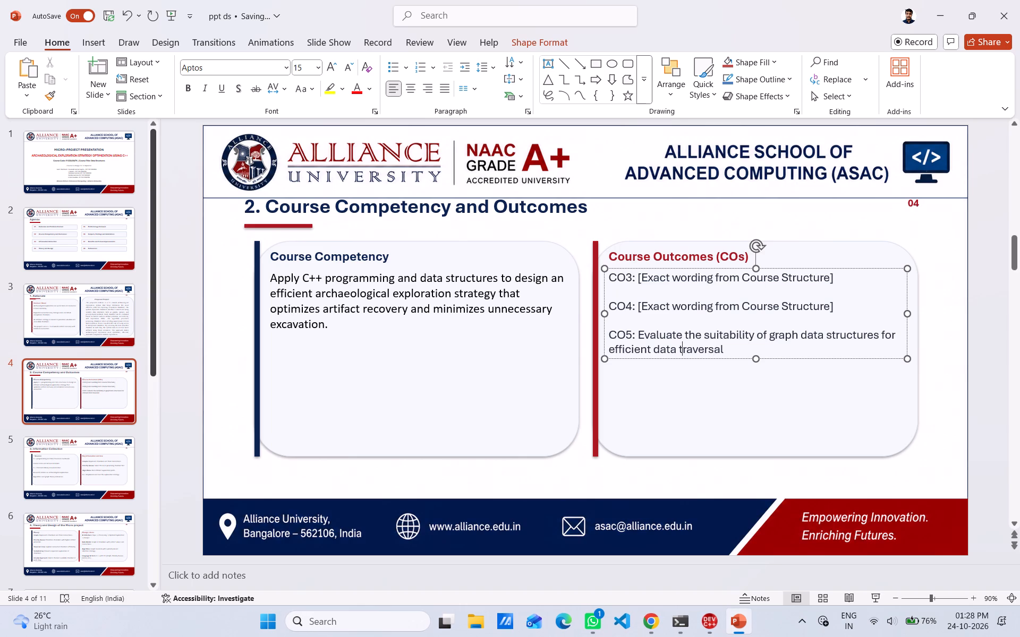
key("Left")
key("Left")
key("Left")
key("Left")
key("Left")
key("Left")
key("Left")
key("Left")
key("Left")
key("Left")
key("Left")
key("Left")
key("Left")
key("Left")
key("Left")
key("Left")
key("space")
left_click(898, 336)
key("shift+Return")
key("space")
key("space")
key("space")
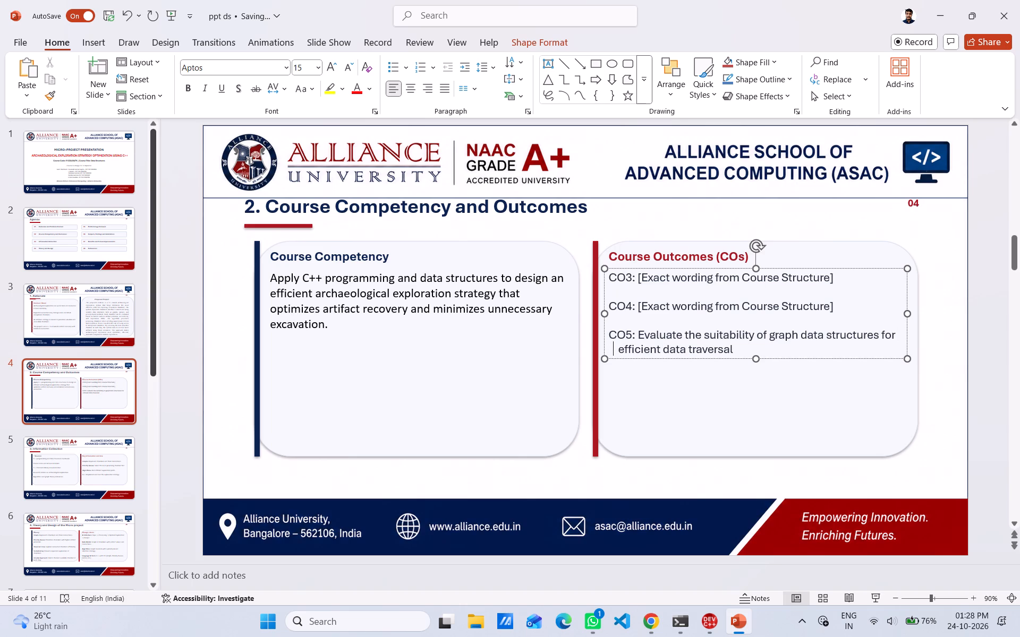
key("space")
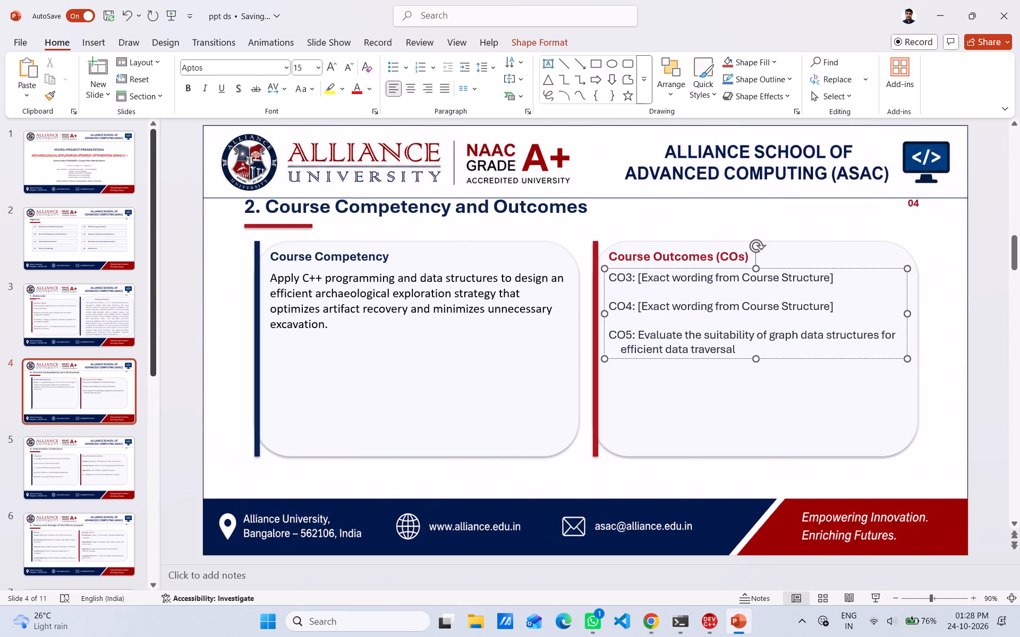
key("space")
key("space")
key("space")
key("space")
key("space")
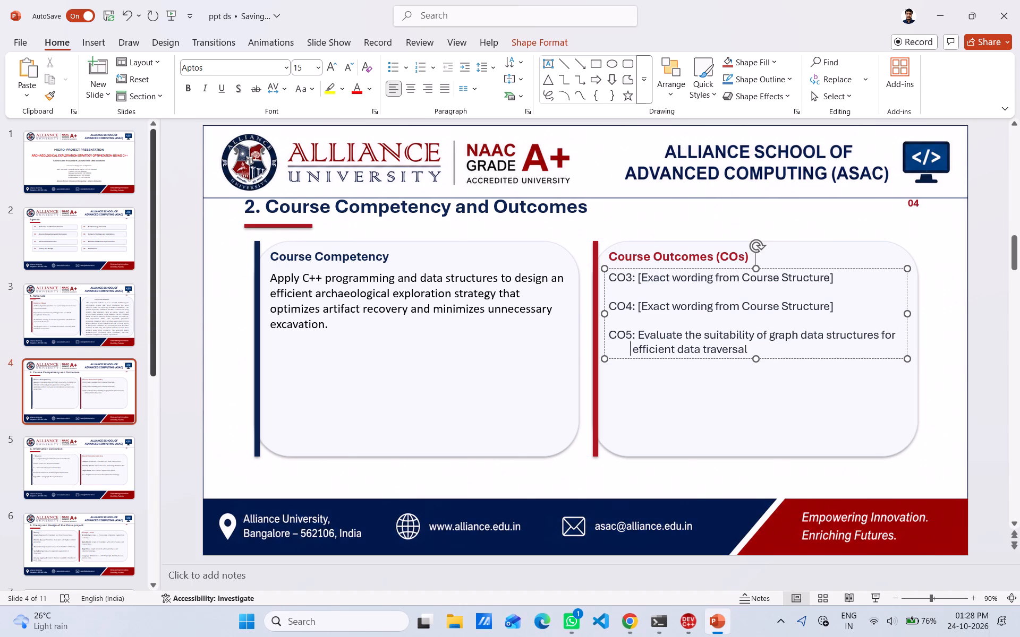
key("space")
key("space")
key("space")
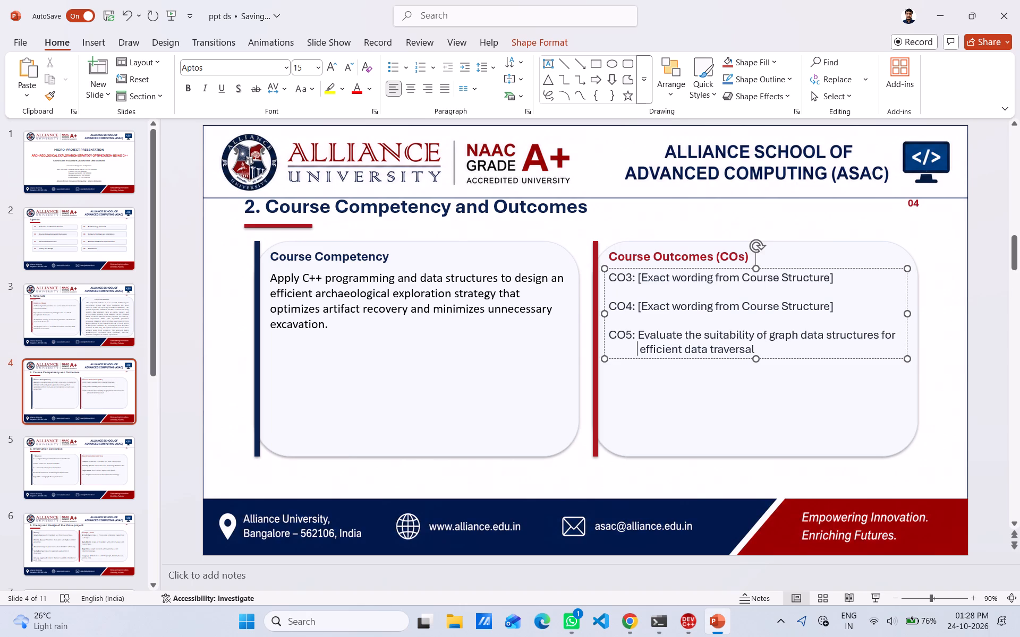
Replace the CO4 placeholder wording with "Evaluate the suitability of the tree data structures for efficient data management".
left_click_drag(832, 305, 640, 305)
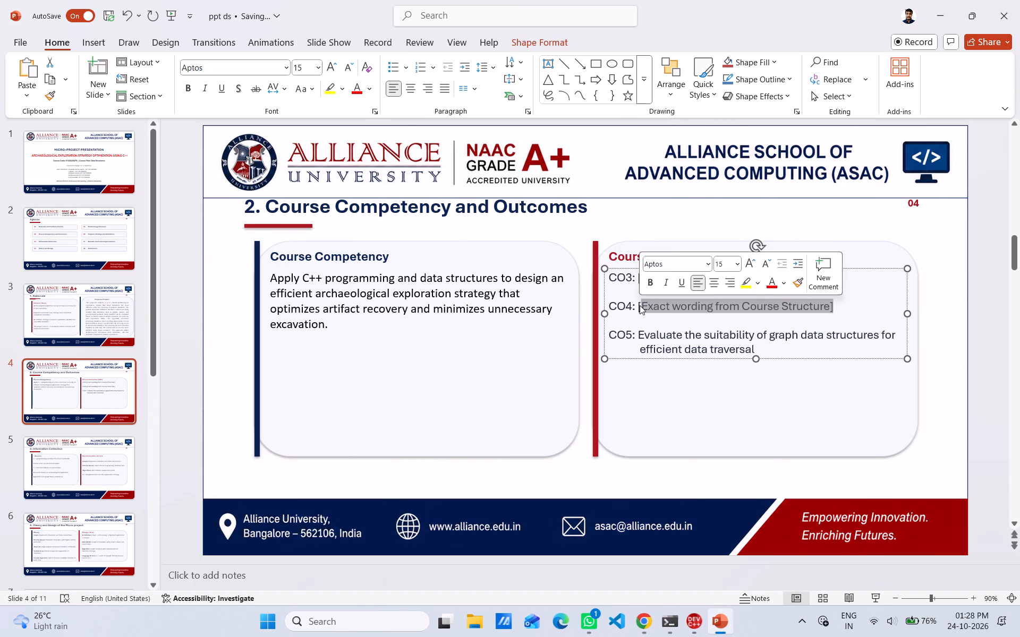
key("BackSpace")
key("BackSpace")
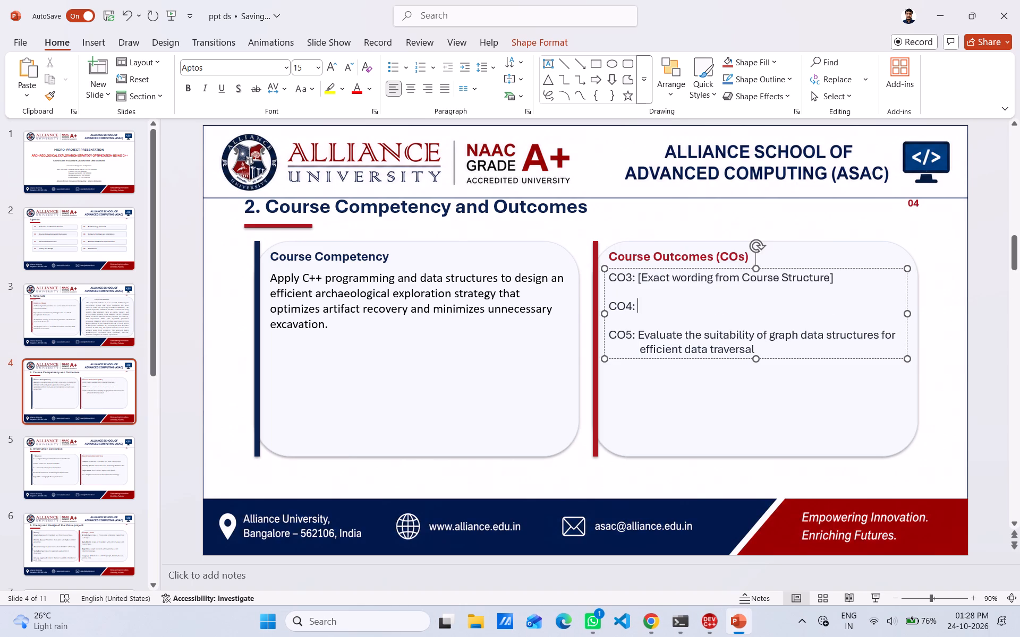
key("shift+w")
key("BackSpace")
type("Evaluate")
key("space")
type("the suitab")
type("ility")
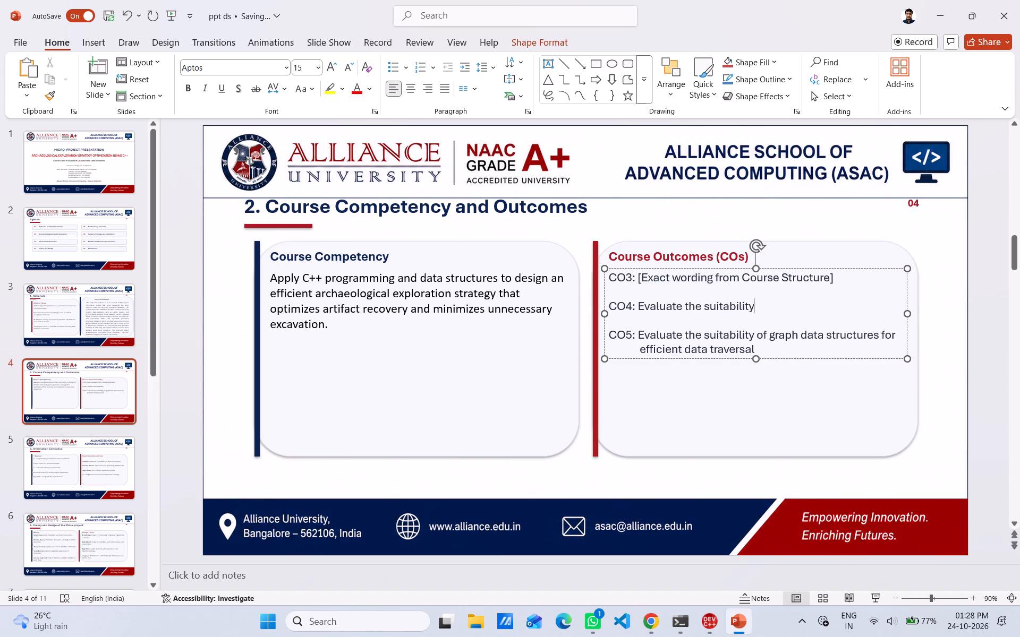
key("space")
type("of the tree")
key("space")
type("data strucu")
key("BackSpace")
type("ture")
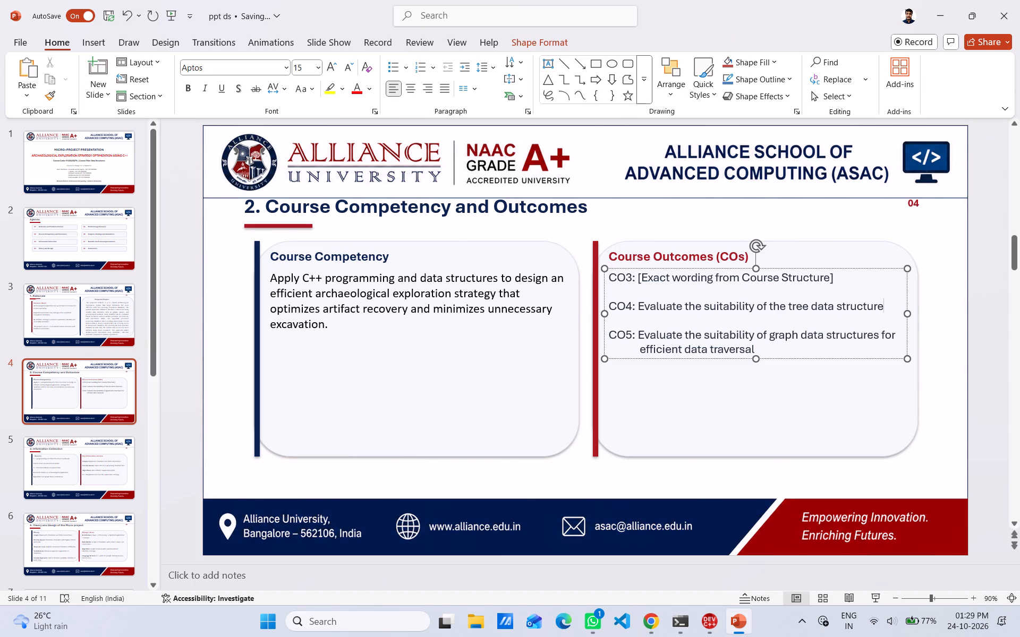
type("s")
key("space")
type("for")
key("space")
type("efficient data management")
Break the CO4 outcome before "for efficient data management" and indent that second line with spaces so it aligns under "Evaluate".
key("Left")
key("Left")
key("Left")
key("Left")
key("Left")
key("Left")
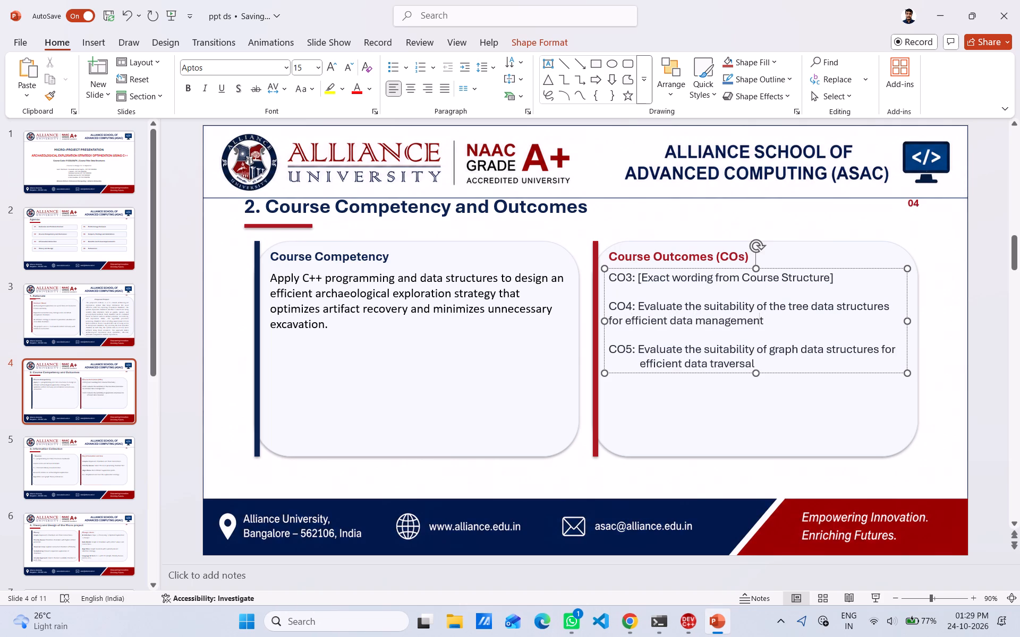
left_click(890, 305)
key("shift+Return")
key("space")
key("space")
key("space")
key("space")
key("space")
key("space")
key("space")
key("space")
key("space")
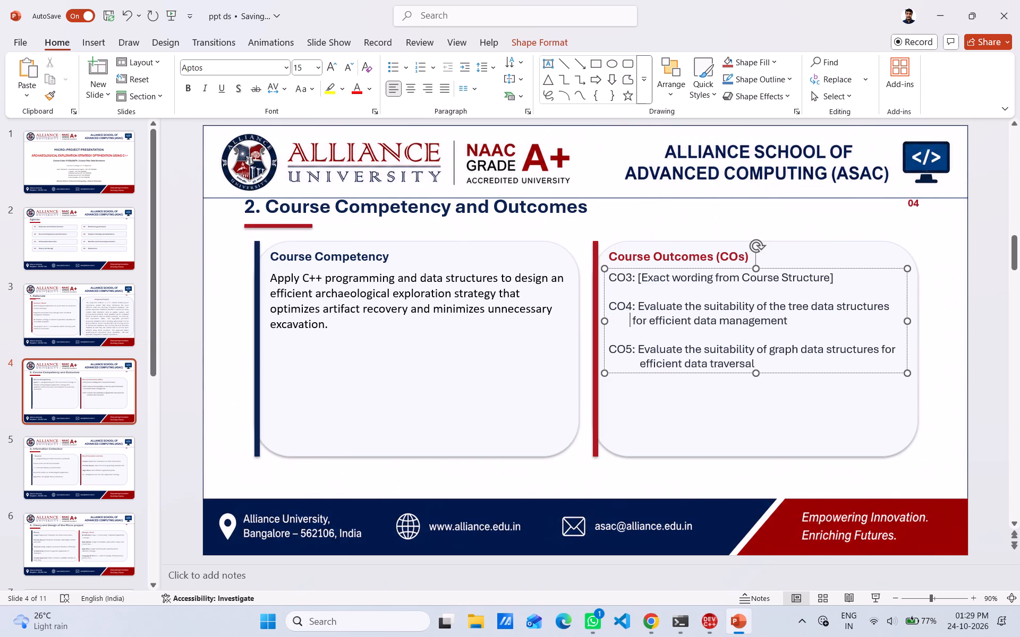
key("space")
key("space")
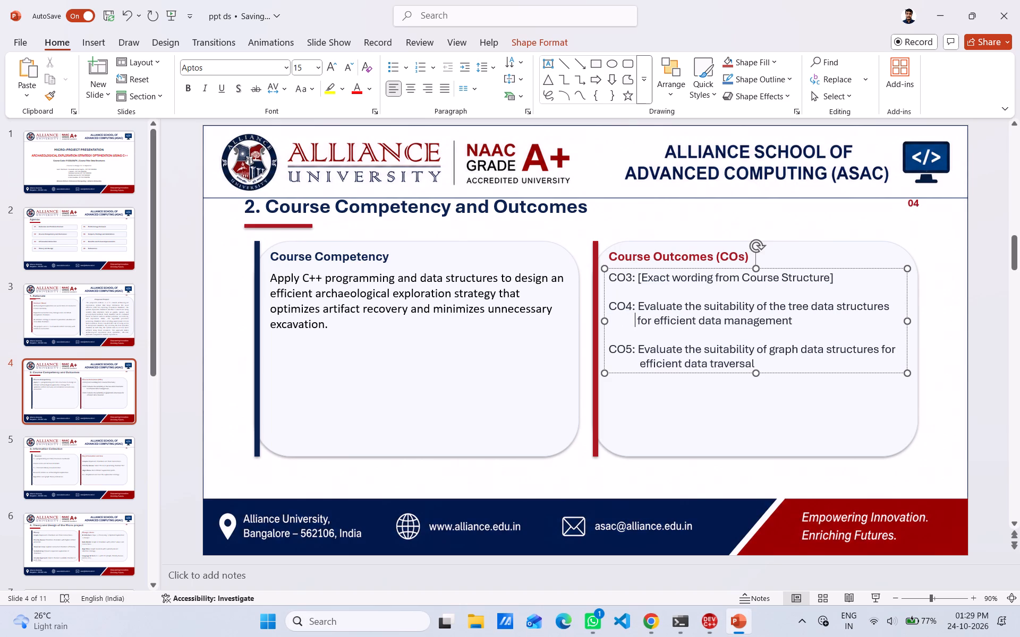
Delete the placeholder wording "[Exact wording from Course Structure]" after the CO3 label.
left_click(868, 273)
key("BackSpace")
key("BackSpace")
key("BackSpace")
key("BackSpace")
key("BackSpace")
key("BackSpace")
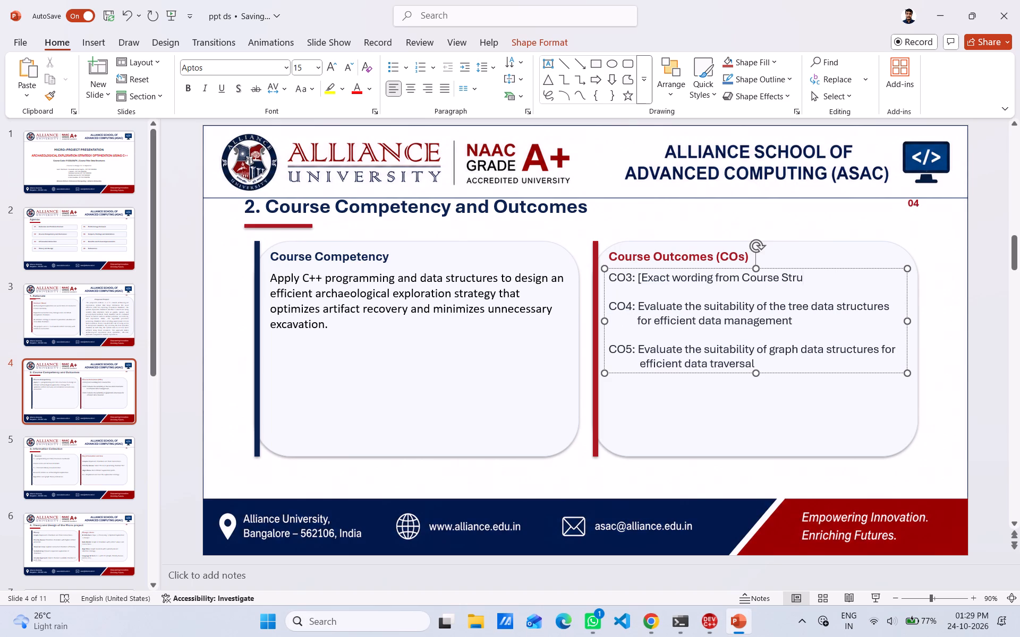
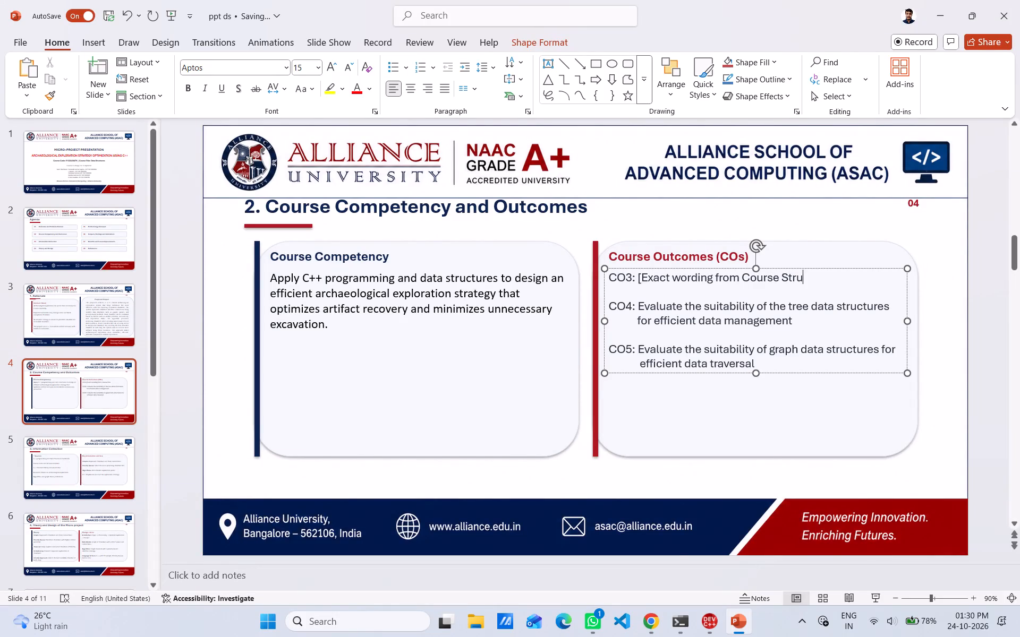
Delete the remaining placeholder wording after the CO3 label on the Course Competency and Outcomes slide.
key("BackSpace")
key("BackSpace")
key("BackSpace")
key("BackSpace")
key("BackSpace")
key("BackSpace")
key("BackSpace")
key("BackSpace")
key("BackSpace")
key("BackSpace")
key("BackSpace")
key("BackSpace")
key("BackSpace")
key("BackSpace")
key("BackSpace")
key("BackSpace")
key("BackSpace")
key("BackSpace")
key("BackSpace")
key("BackSpace")
key("BackSpace")
key("BackSpace")
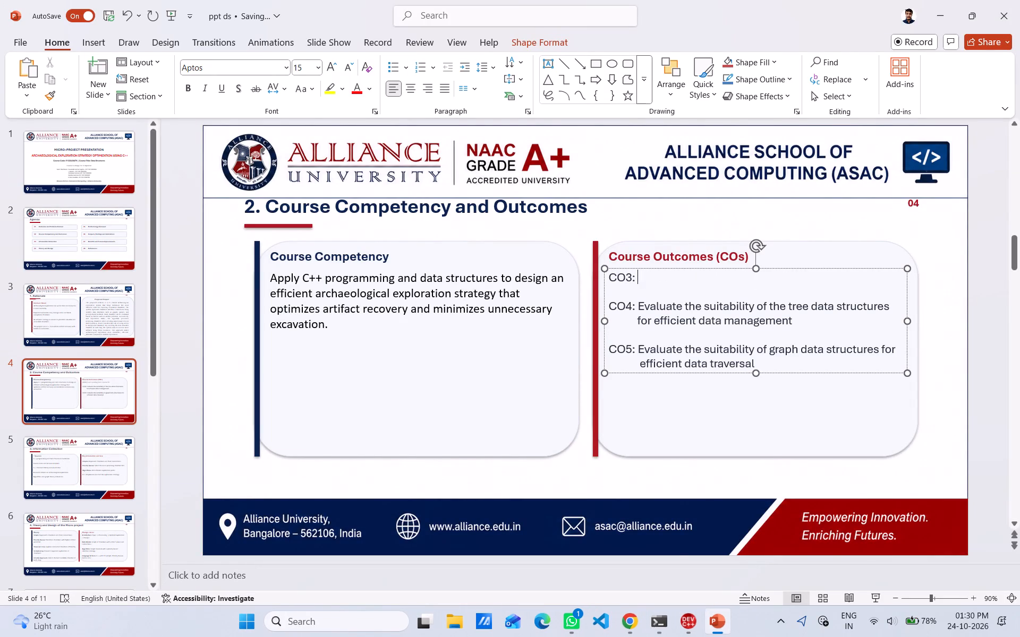
Enter "Evaluate the suitability of searching and sorting algorithms for efficient data processing" as the CO3 outcome.
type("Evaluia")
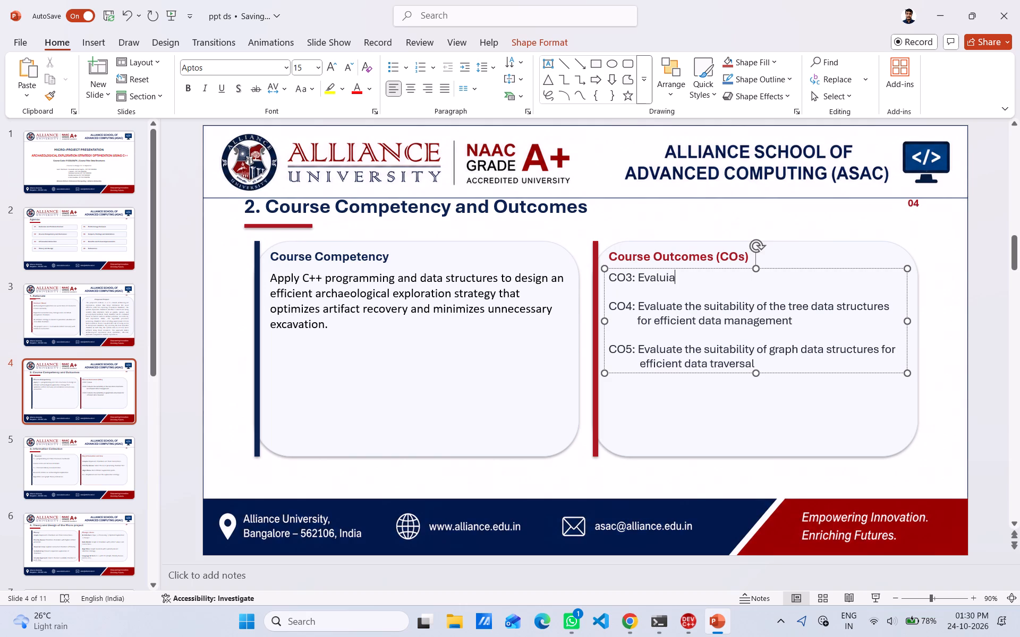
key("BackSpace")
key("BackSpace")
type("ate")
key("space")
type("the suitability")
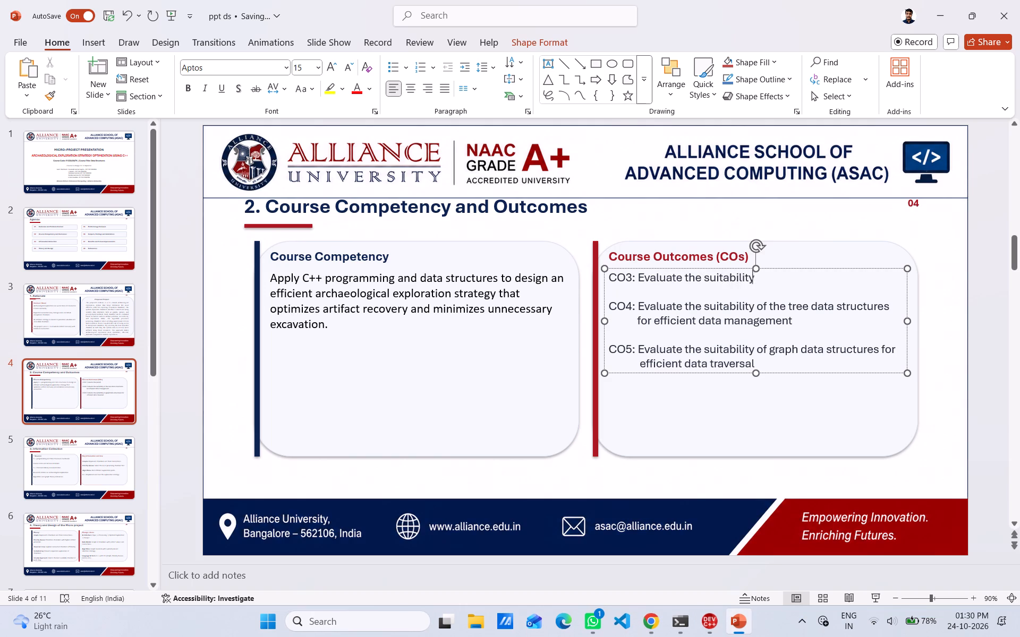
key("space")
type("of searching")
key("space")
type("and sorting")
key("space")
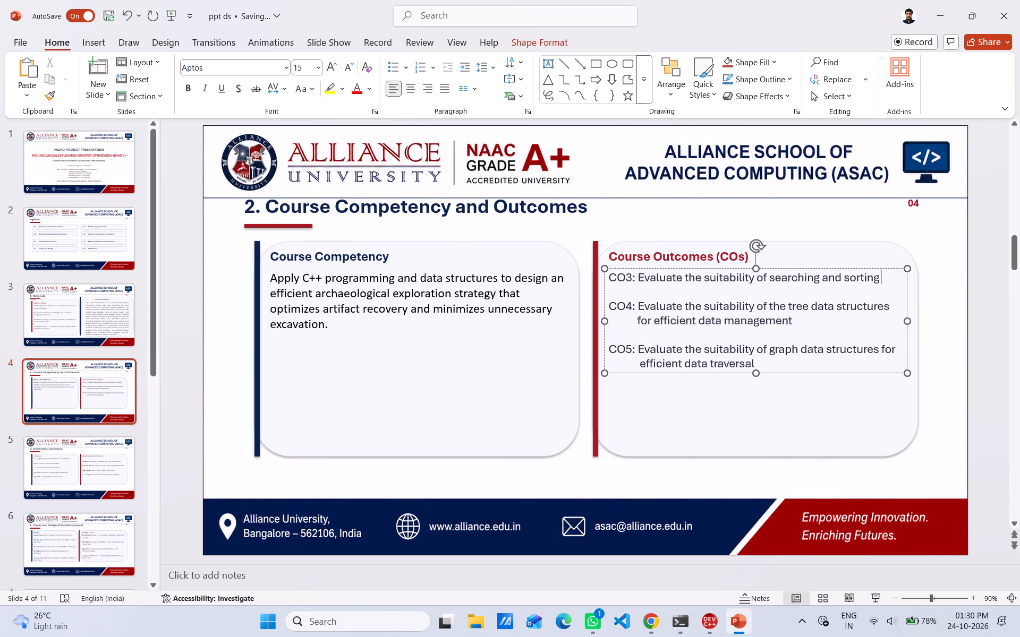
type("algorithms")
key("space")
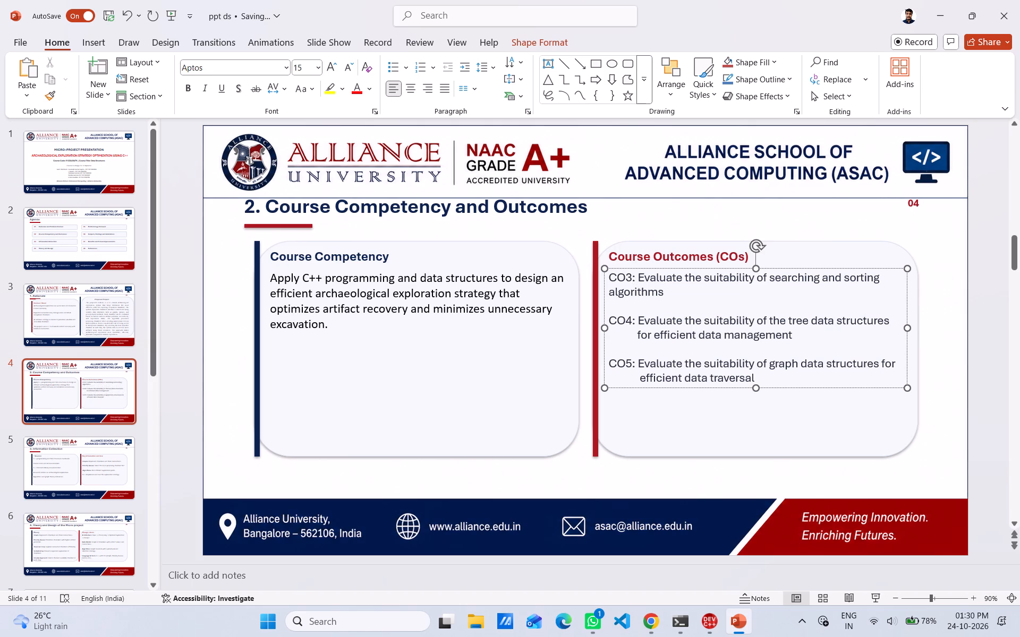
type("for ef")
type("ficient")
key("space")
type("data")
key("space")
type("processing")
Break the CO3 outcome before "algorithms for efficient data processing" and indent that second line with spaces so it aligns under "Evaluate".
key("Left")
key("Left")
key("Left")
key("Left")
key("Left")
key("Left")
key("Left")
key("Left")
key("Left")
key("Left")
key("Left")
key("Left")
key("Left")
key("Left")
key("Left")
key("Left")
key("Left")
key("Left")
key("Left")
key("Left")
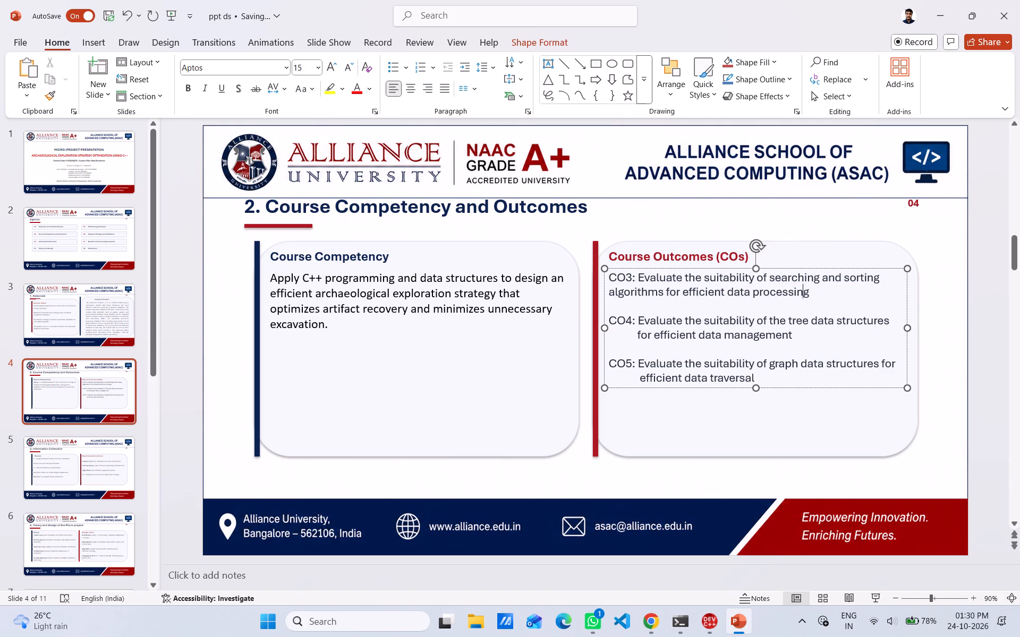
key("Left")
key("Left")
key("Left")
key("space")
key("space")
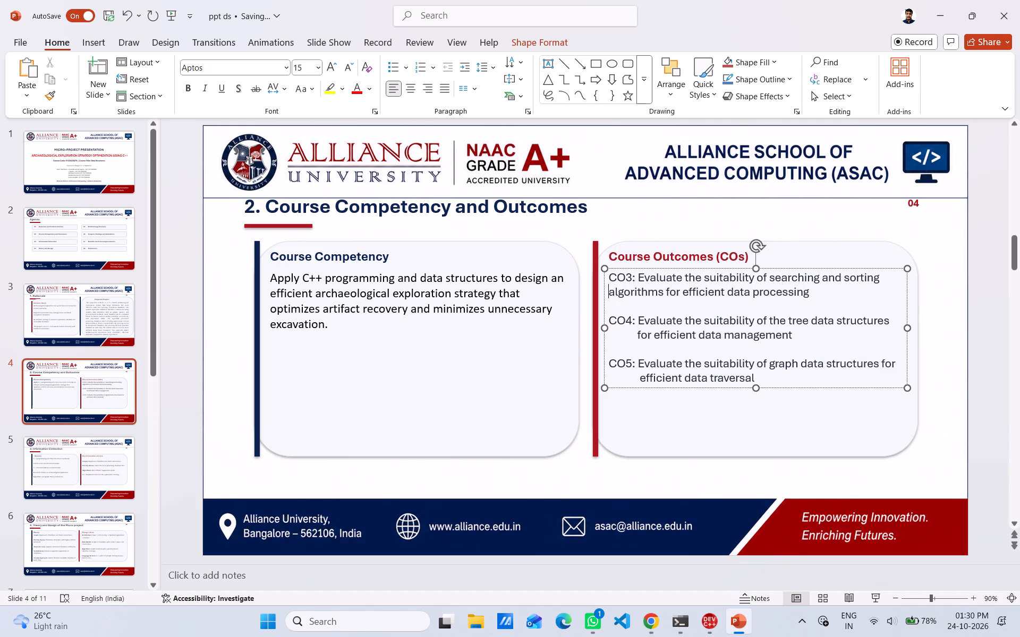
left_click(887, 279)
key("shift+Return")
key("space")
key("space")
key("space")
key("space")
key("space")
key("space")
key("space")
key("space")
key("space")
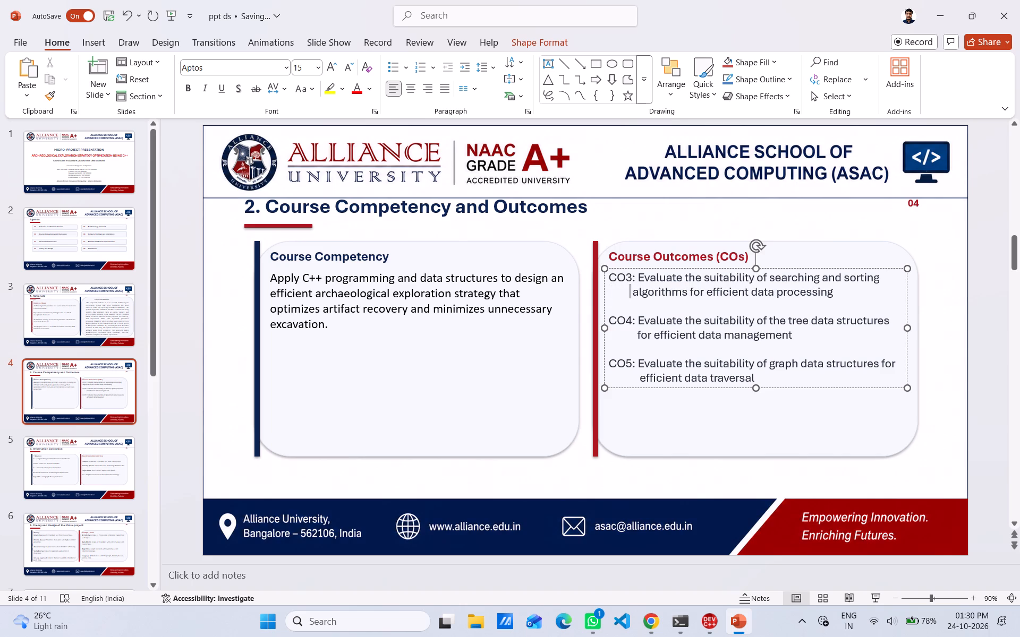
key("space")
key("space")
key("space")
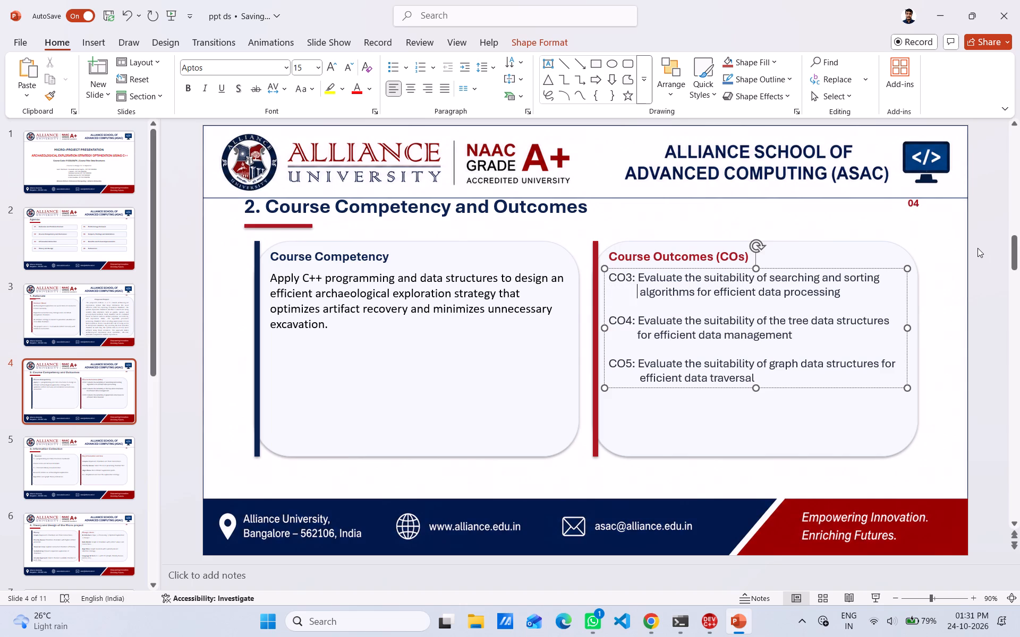
left_click(977, 248)
Set the font of the Course Competency paragraph to Times New Roman.
left_click(475, 302)
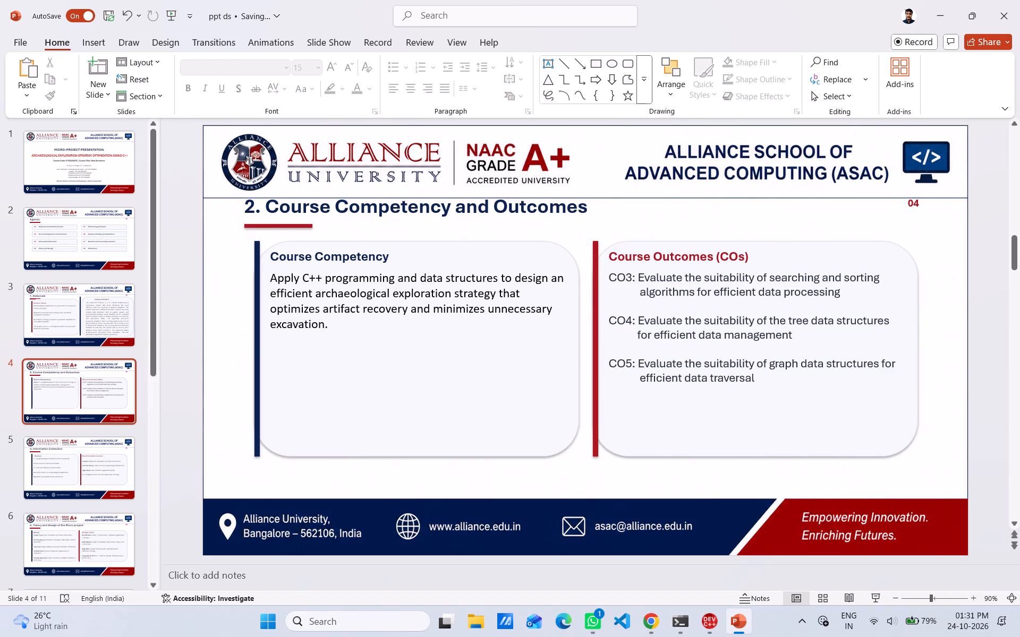
key("ctrl+a")
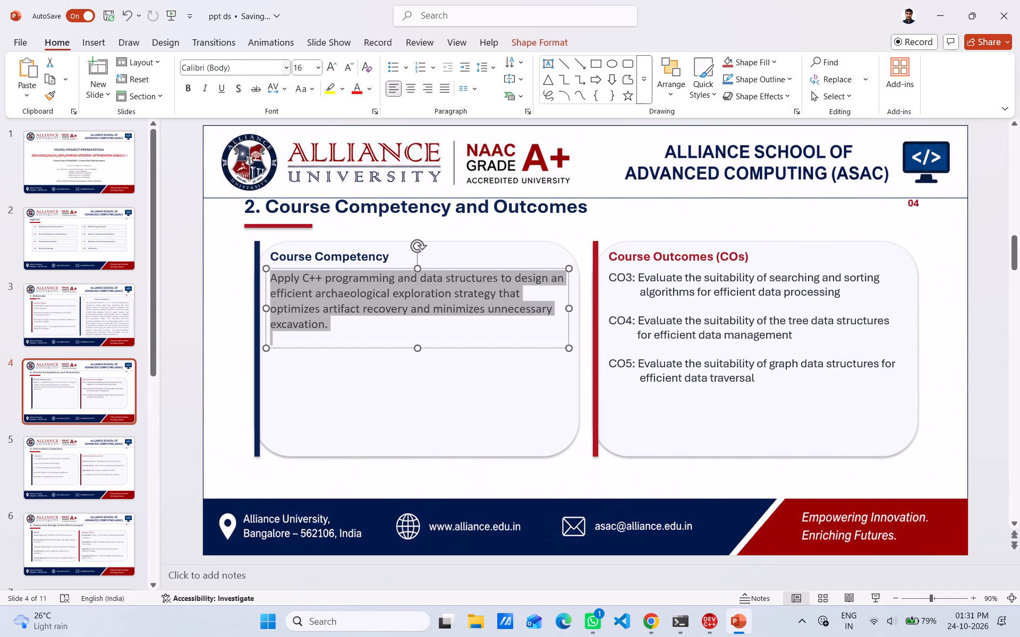
left_click(235, 66)
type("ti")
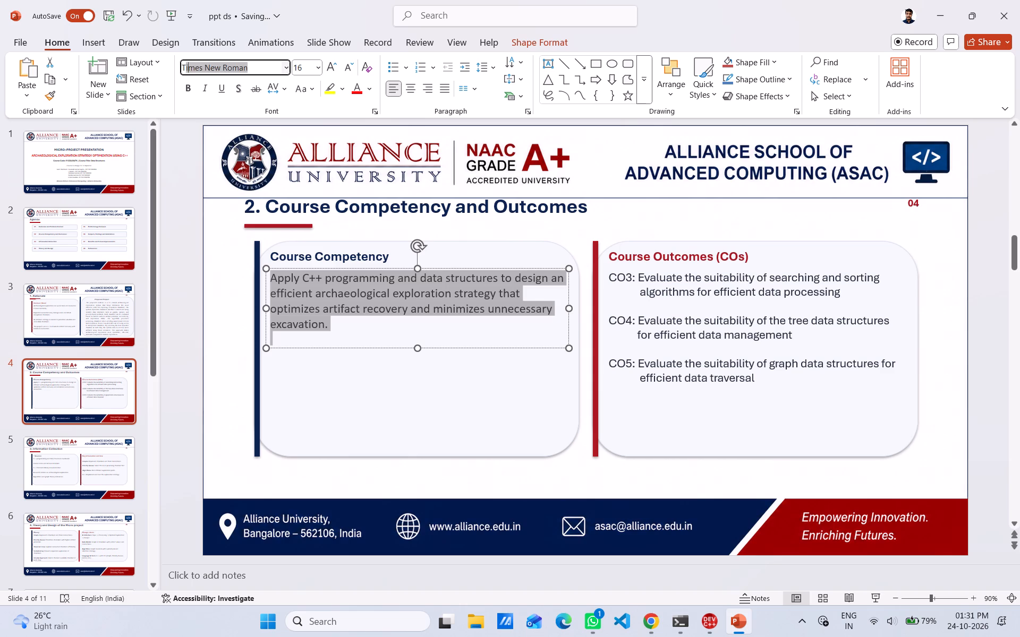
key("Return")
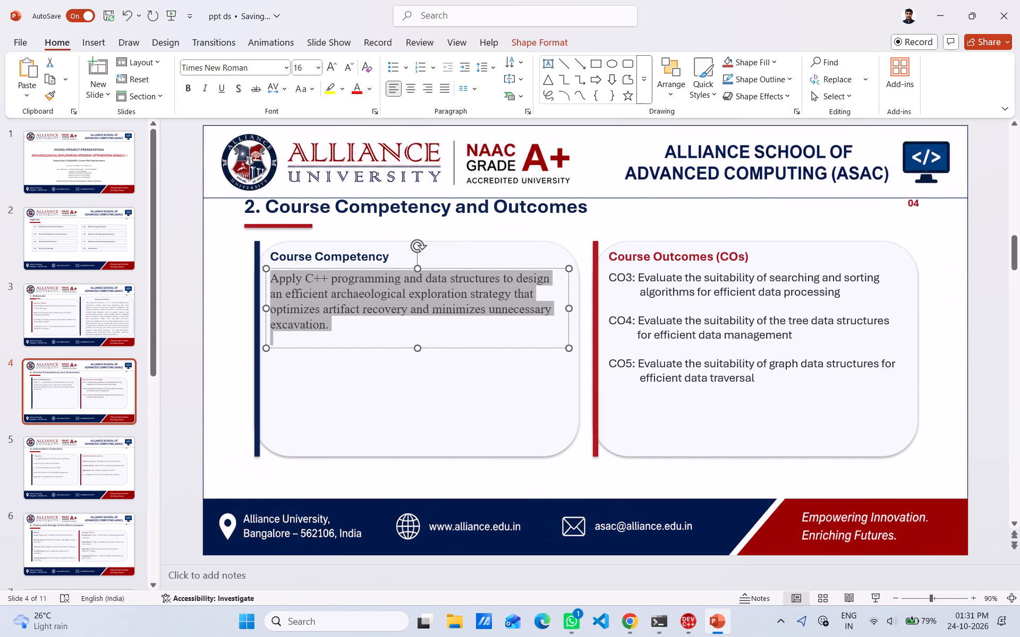
Move the CO3 to CO5 text box slightly down, away from the Course Outcomes heading.
left_click(675, 362)
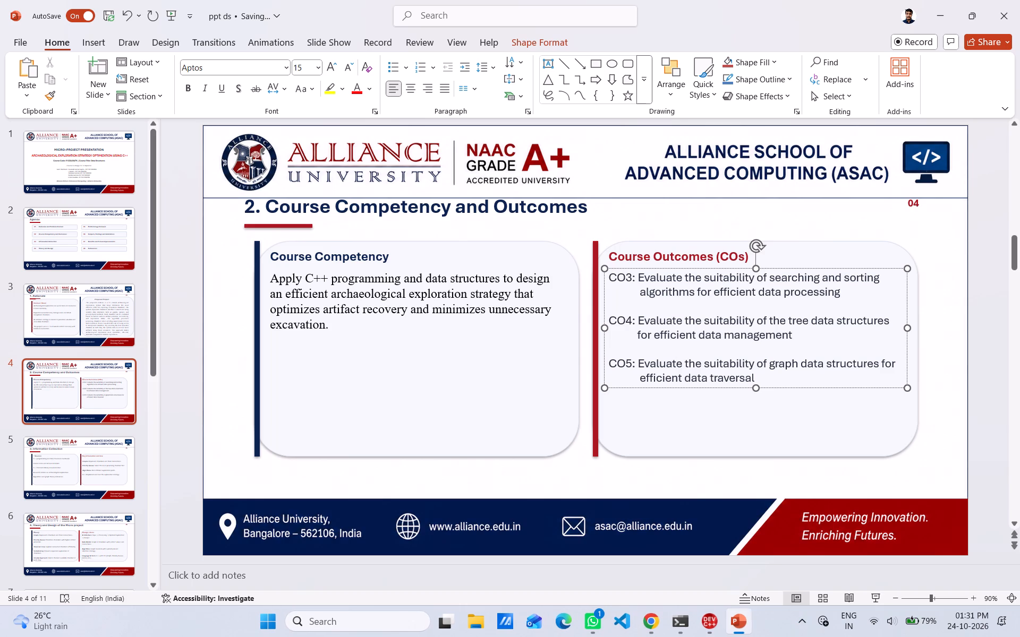
left_click_drag(784, 269, 784, 278)
left_click(532, 303)
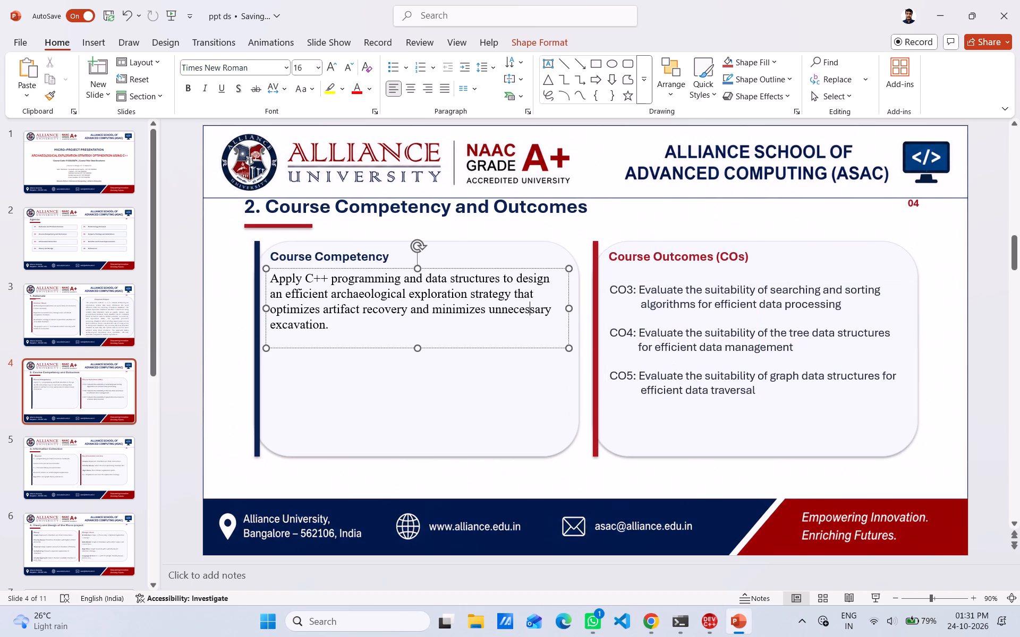
On the Rationale slide, set the font of all the Context / Need text to Times New Roman.
left_click(76, 333)
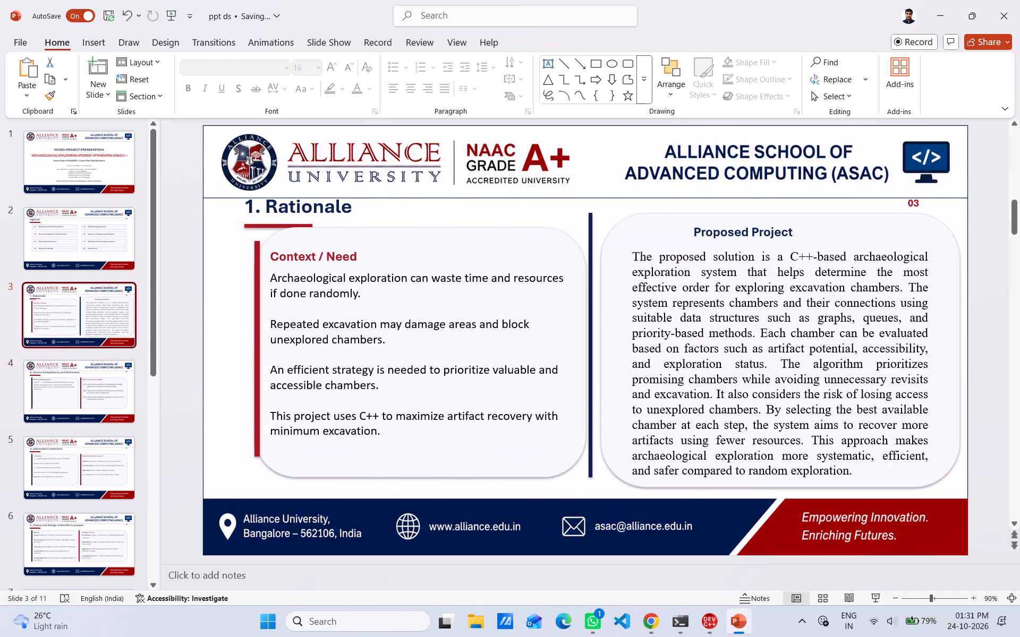
left_click(295, 371)
key("ctrl+a")
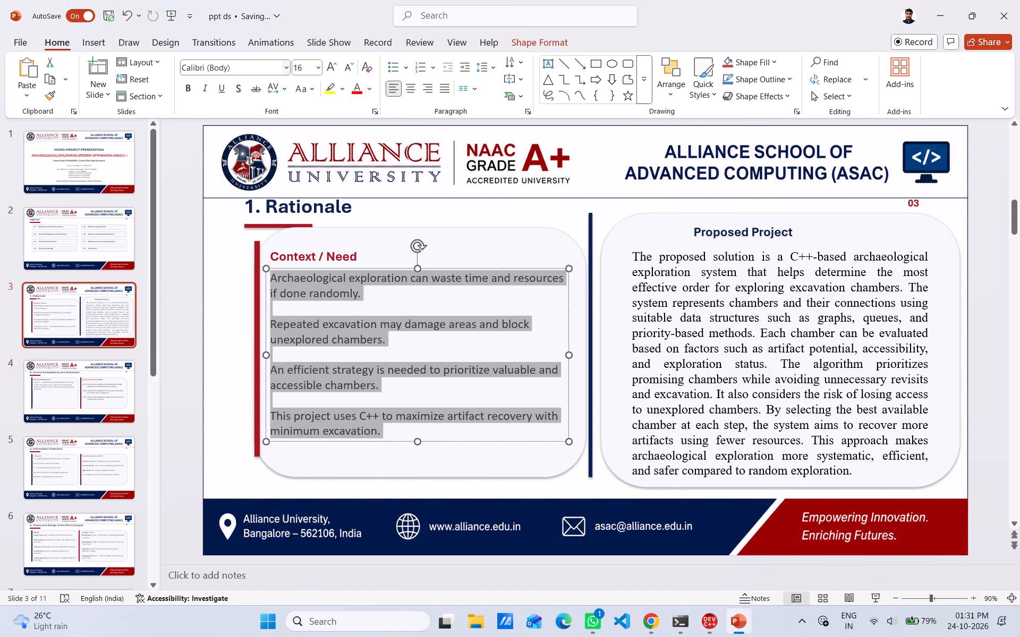
left_click(229, 71)
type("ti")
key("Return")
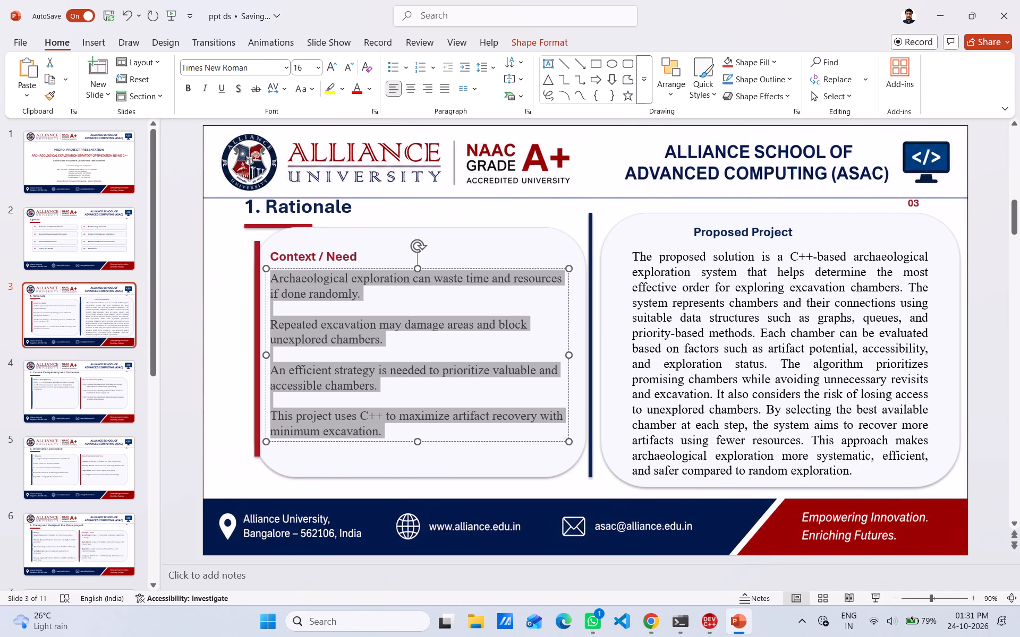
left_click(742, 373)
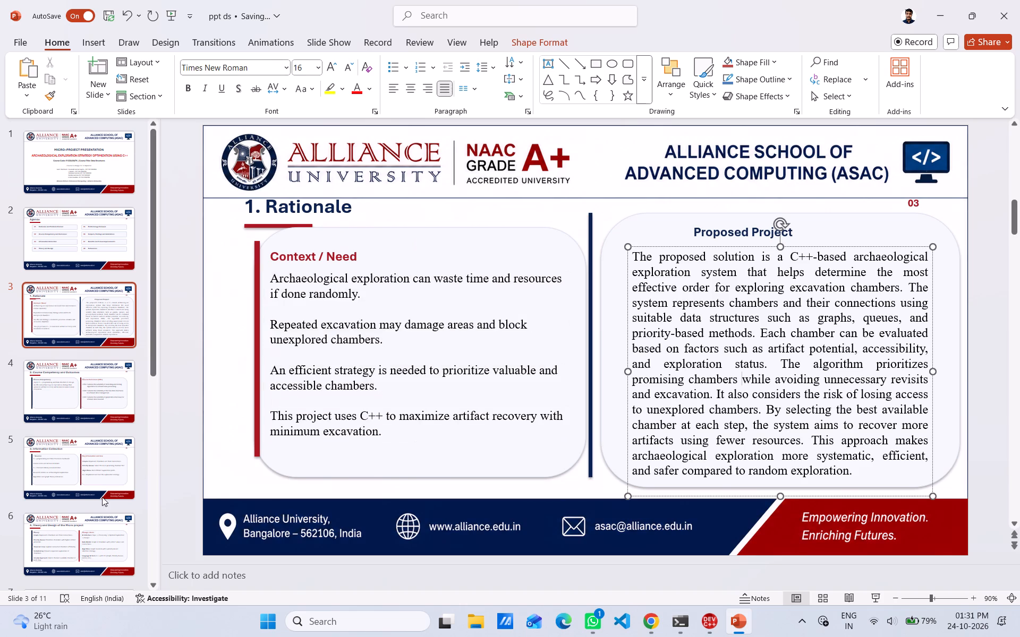
On the Benefits and Future Improvements slide, justify the Benefits paragraph and set its font to Times New Roman.
left_click(97, 498)
left_click(447, 357)
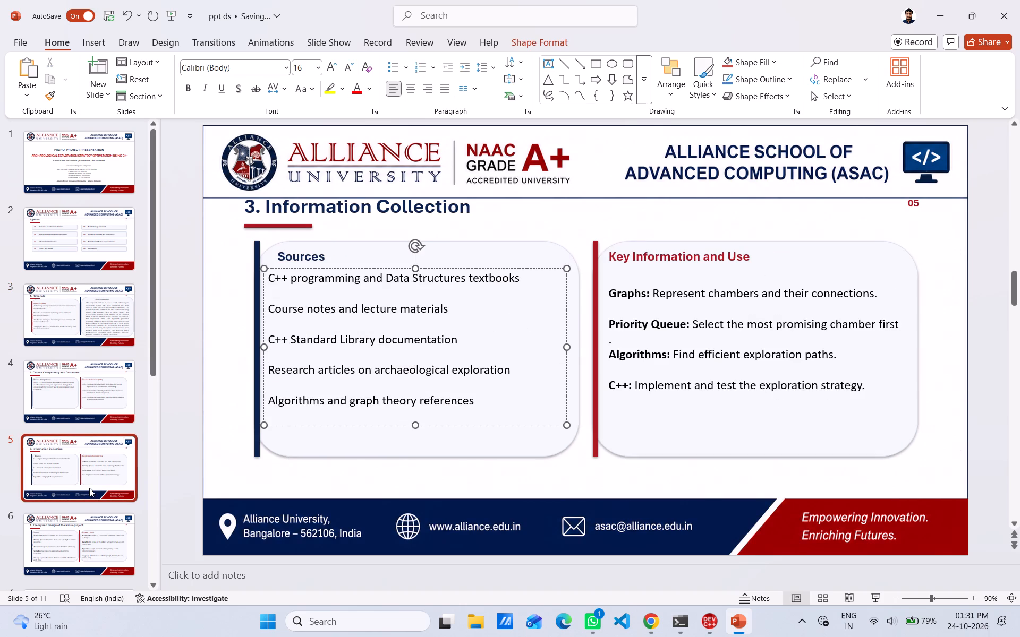
left_click(67, 566)
scroll(217, 422, "down", 2)
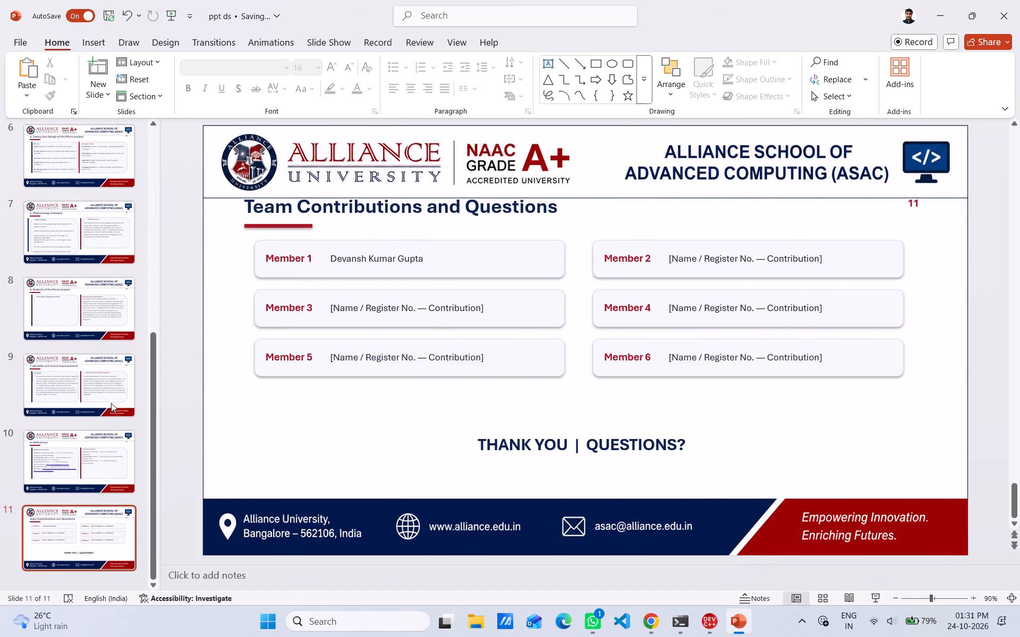
left_click(114, 412)
left_click(112, 436)
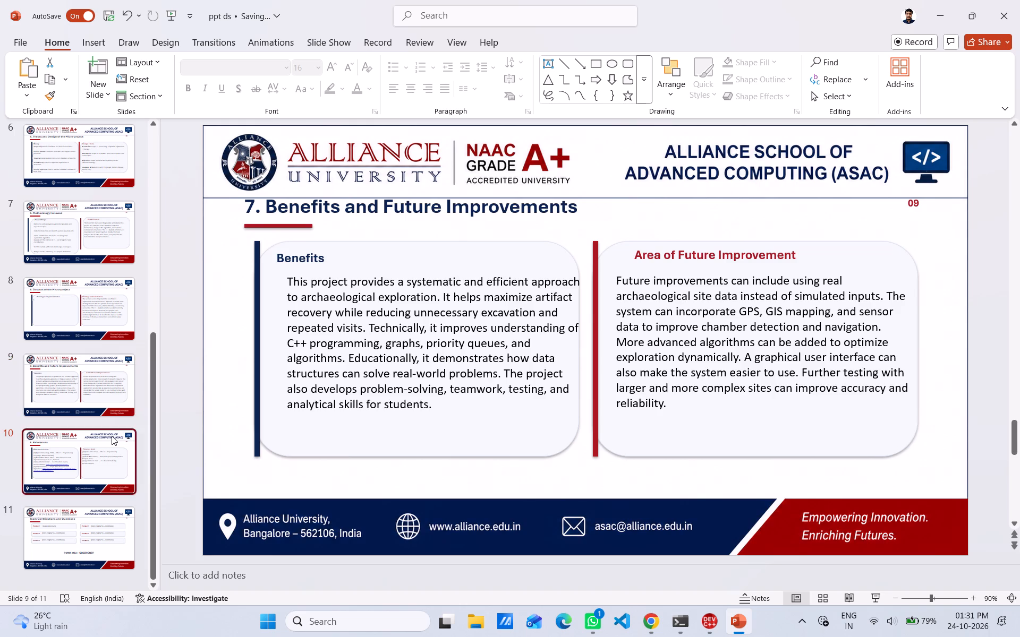
left_click(107, 382)
left_click(537, 346)
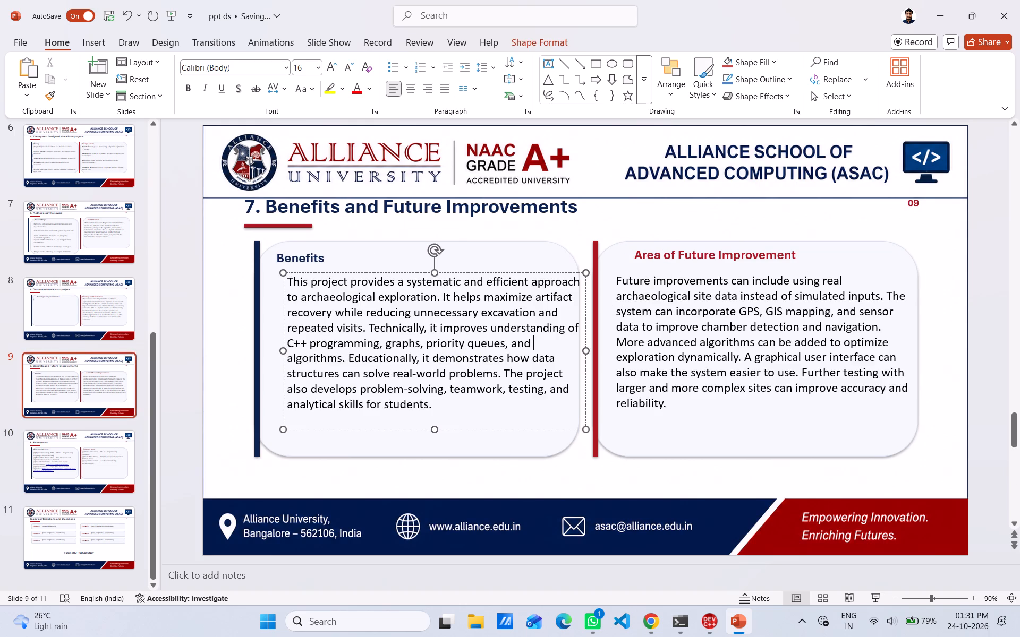
key("ctrl+a")
key("ctrl+j")
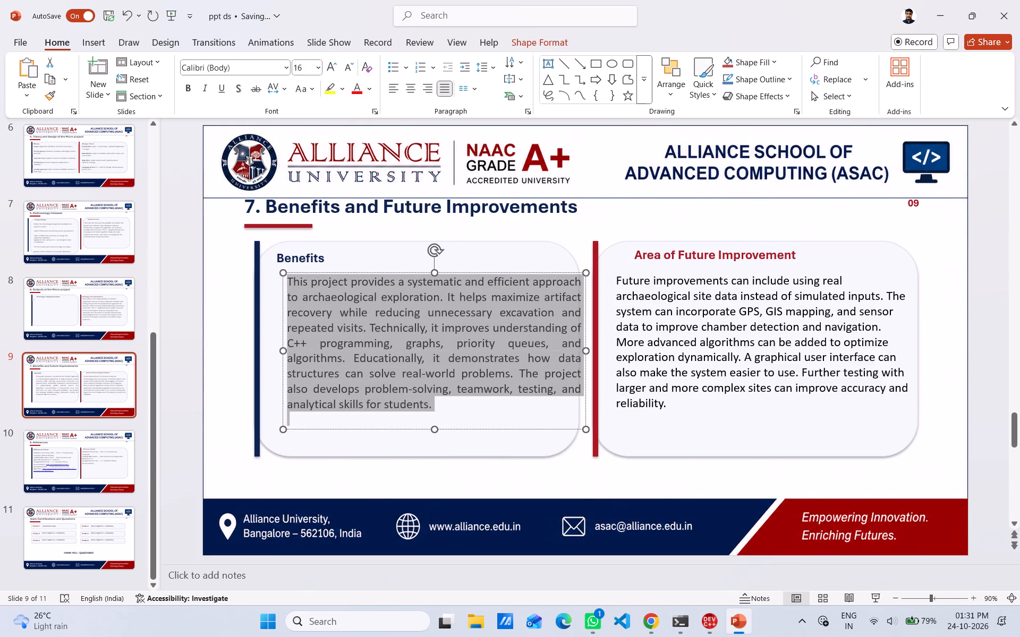
left_click(243, 64)
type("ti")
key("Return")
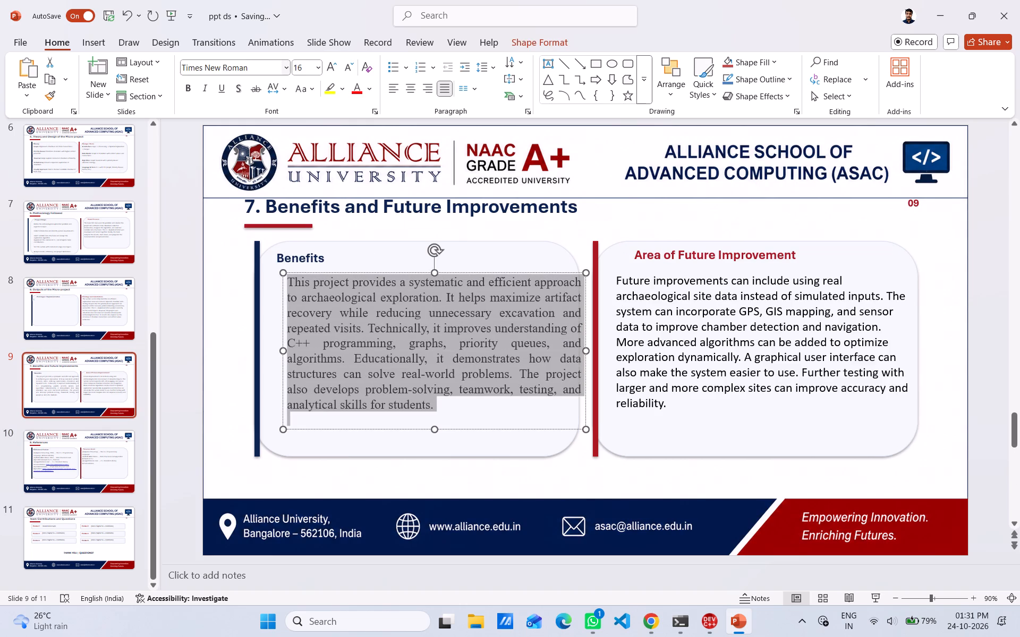
Shift the Benefits text box slightly left and up so the paragraph lines up under its heading and fits the card.
left_click_drag(451, 274, 438, 272)
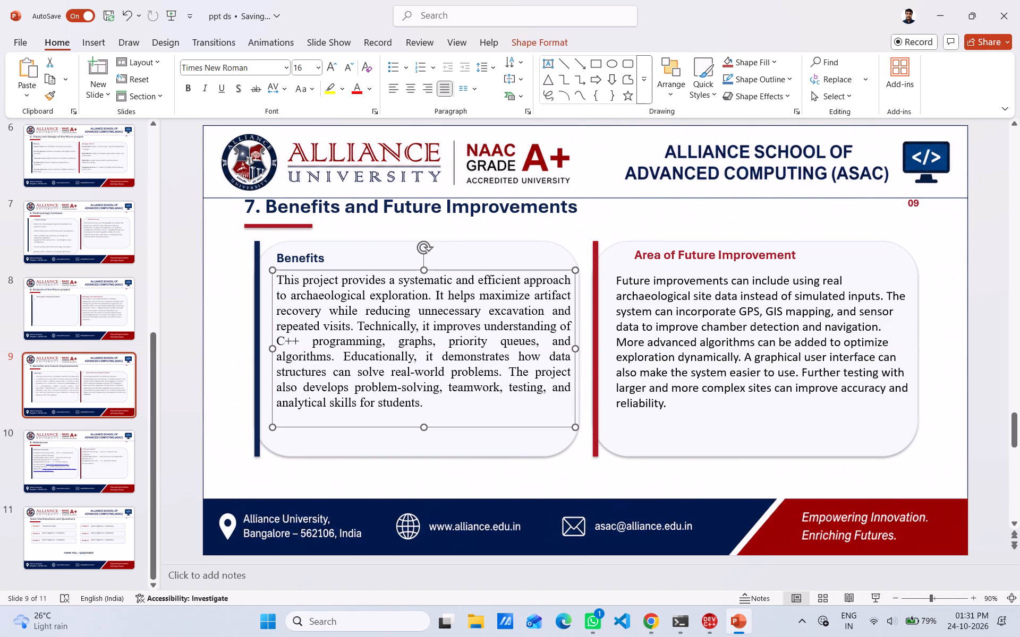
Set the font of the Area of Future Improvement paragraph to Times New Roman.
left_click(737, 372)
key("ctrl+a")
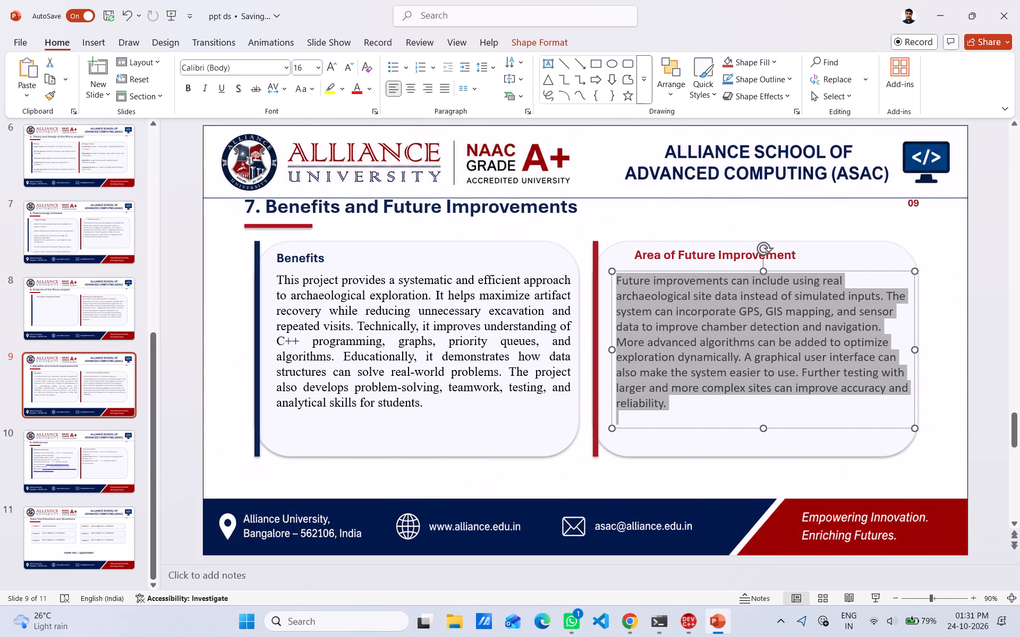
left_click(218, 66)
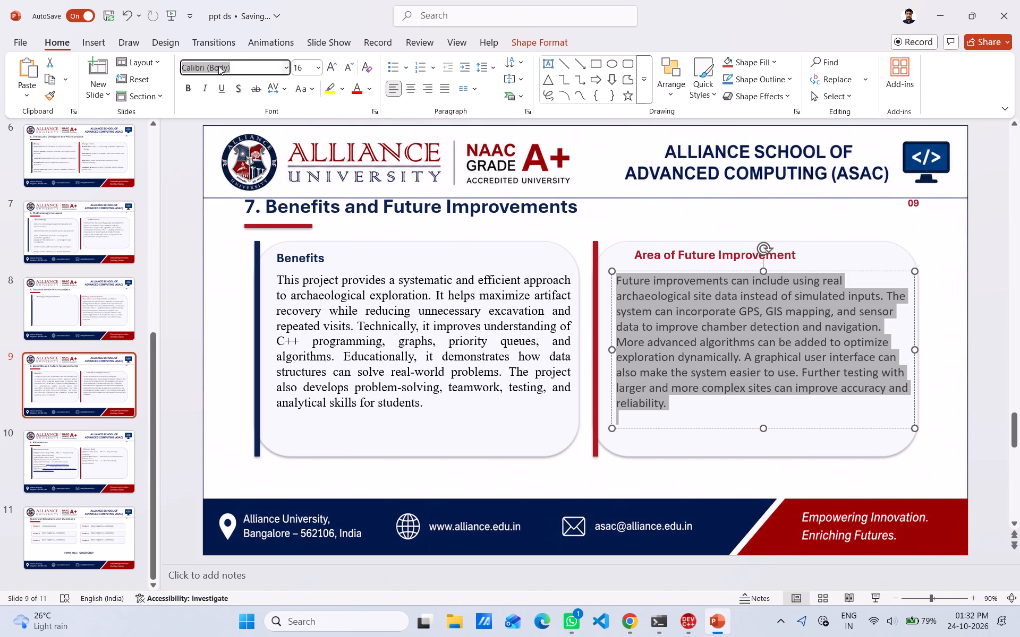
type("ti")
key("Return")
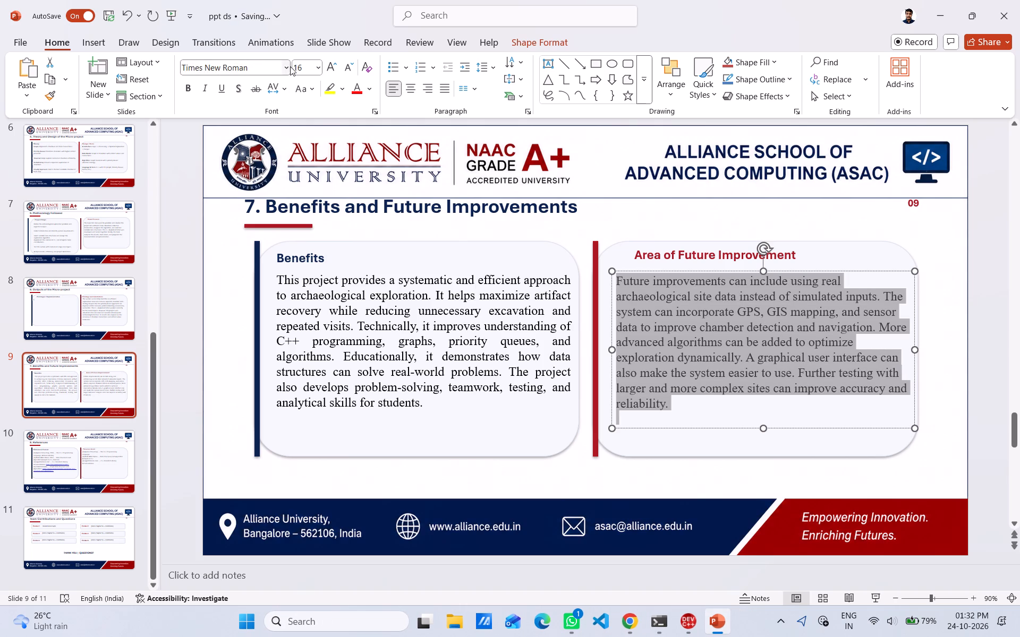
Justify the Area of Future Improvement paragraph on the Benefits and Future Improvements slide.
left_click(447, 90)
Look through the slides from the title slide to Team Contributions and Questions to check their content and formatting.
left_click(113, 547)
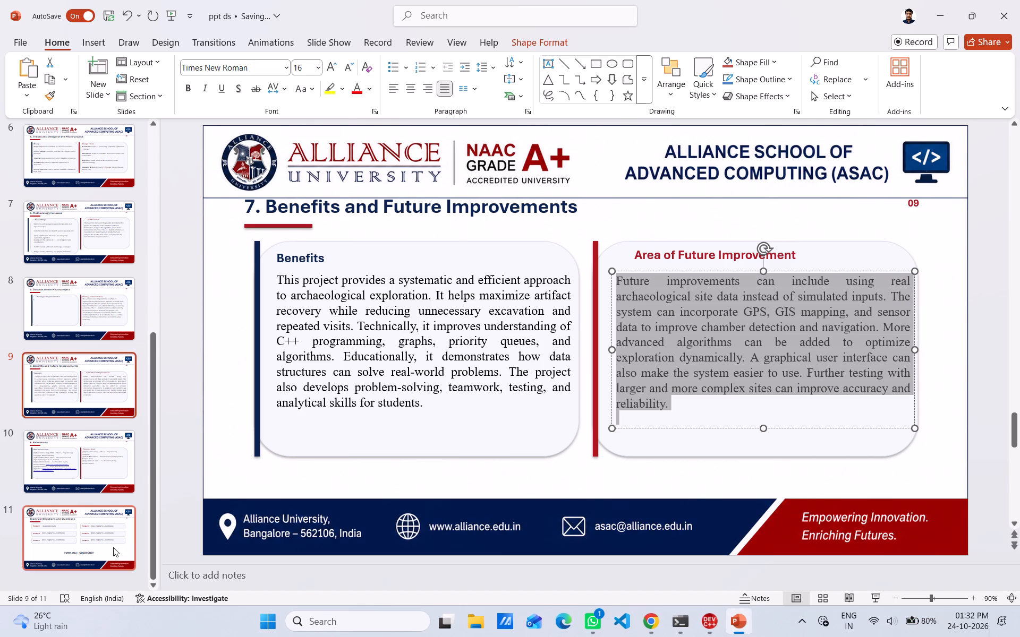
left_click(465, 319)
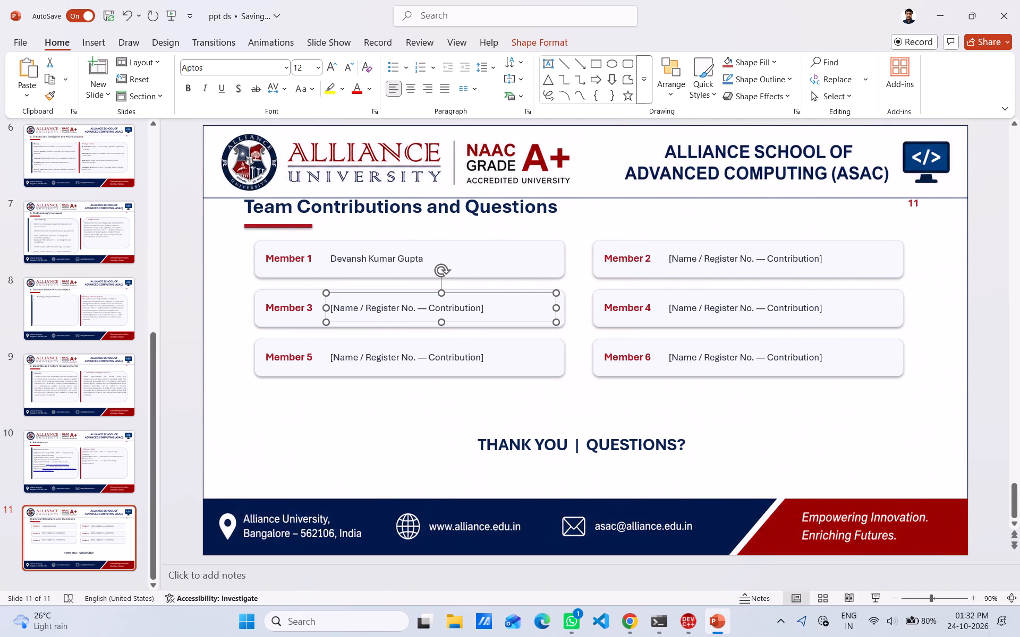
scroll(29, 307, "up", 11)
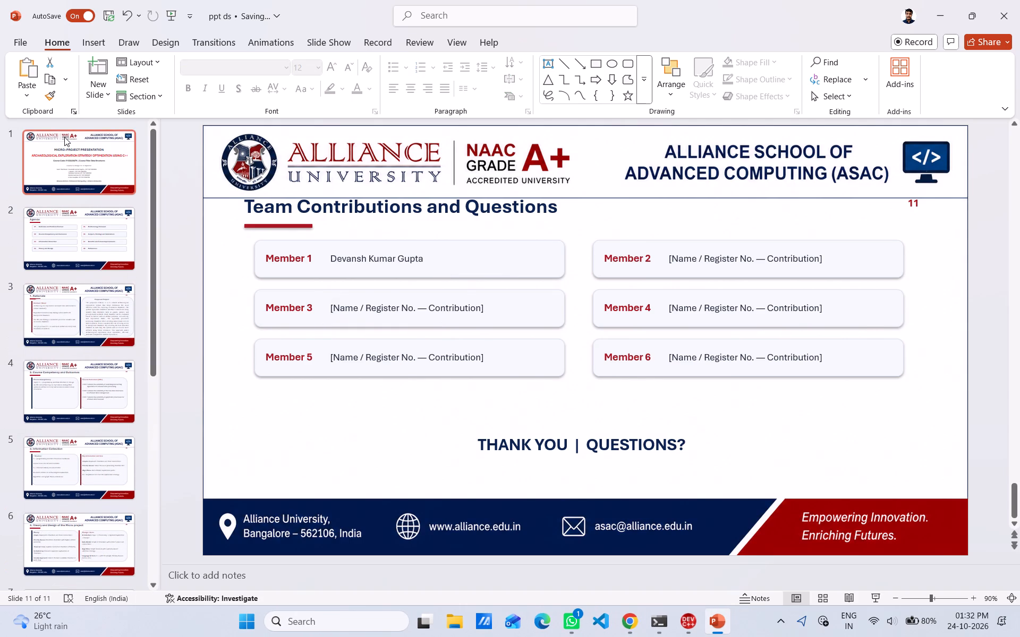
left_click(64, 137)
left_click(59, 232)
left_click(81, 347)
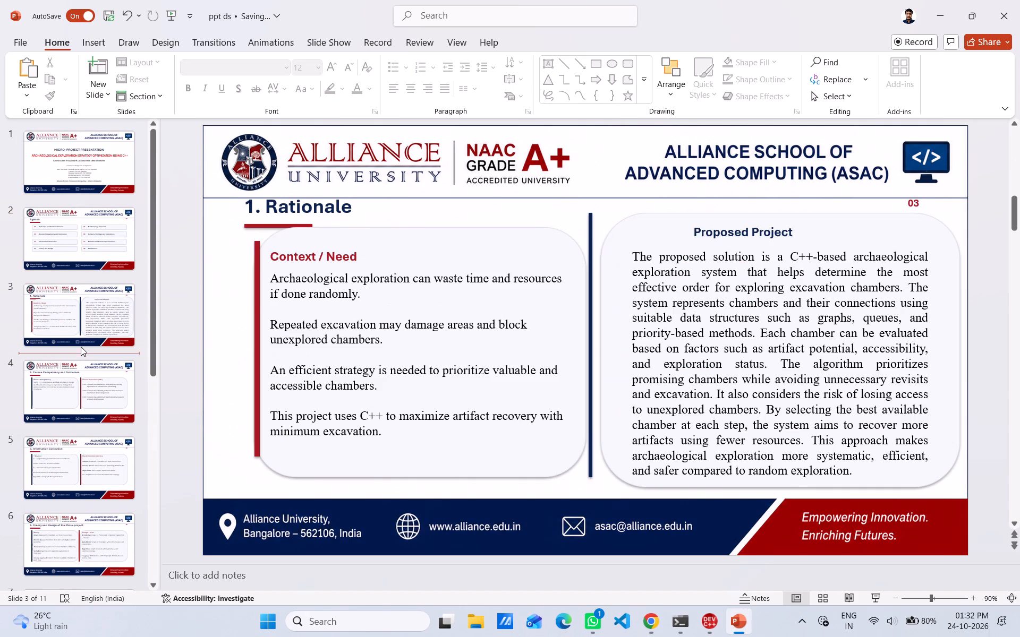
left_click(86, 328)
left_click(77, 398)
left_click(74, 464)
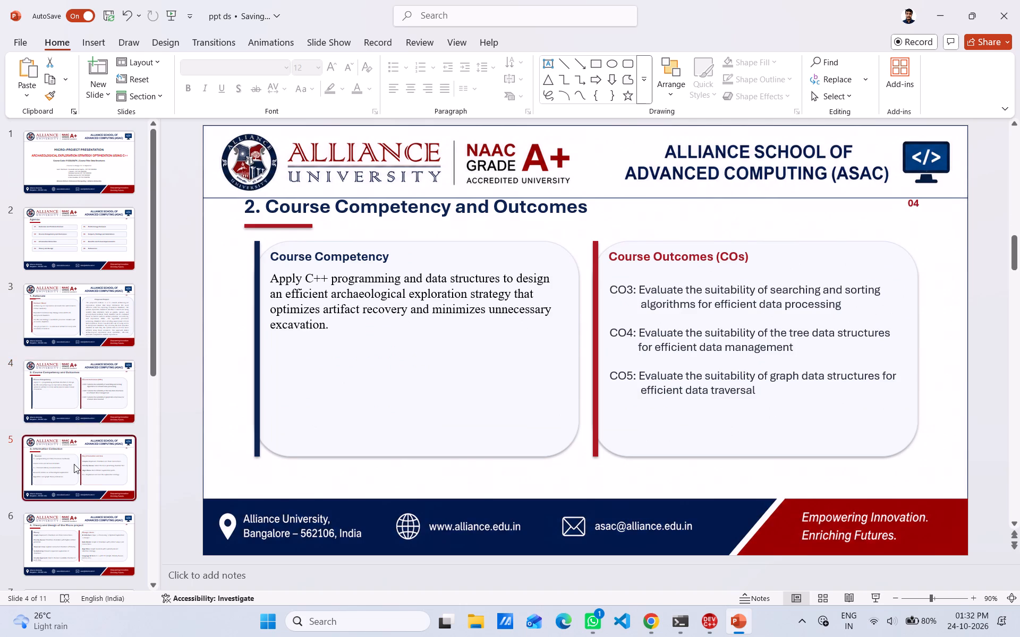
scroll(74, 464, "down", 2)
left_click(98, 347)
scroll(98, 347, "down", 5)
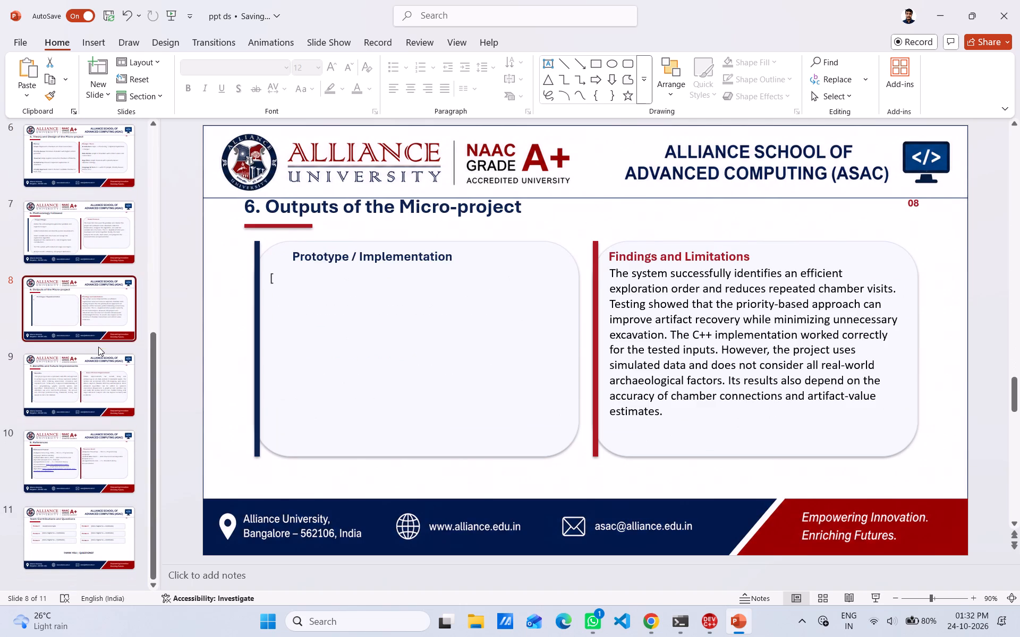
left_click(91, 359)
left_click(95, 438)
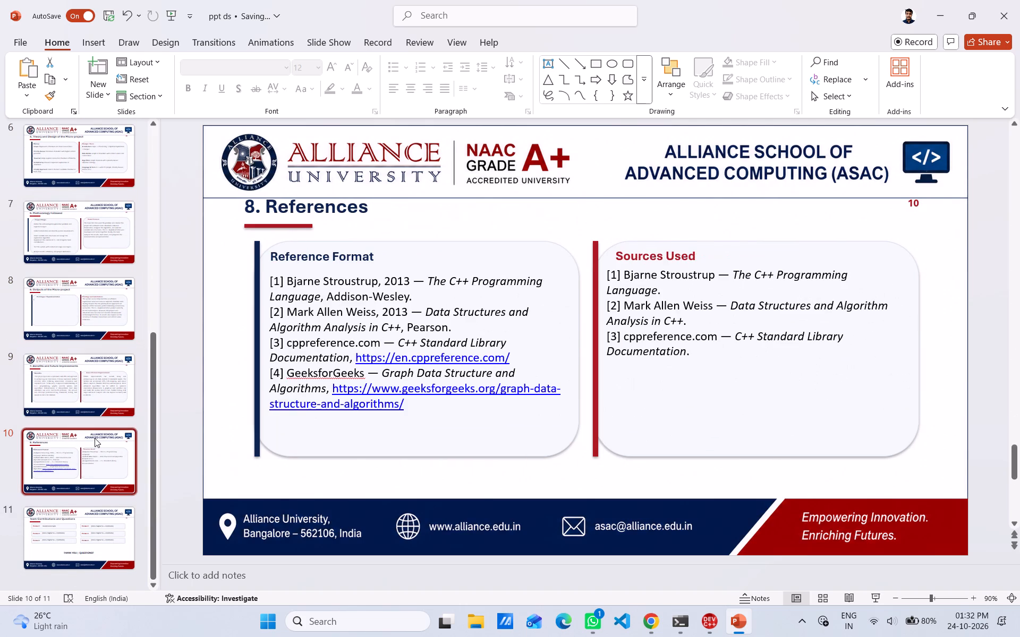
scroll(95, 438, "down", 2)
left_click(100, 507)
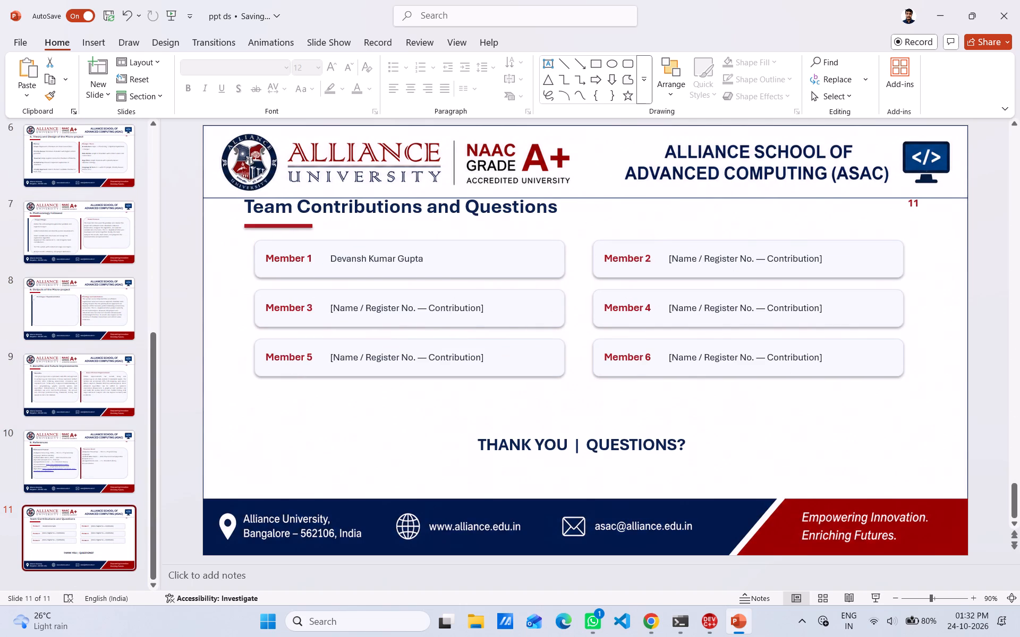
On the Team Contributions and Questions slide, replace the Member 3 placeholder with a team member's first name and surname.
left_click(490, 310)
left_click_drag(482, 307, 352, 313)
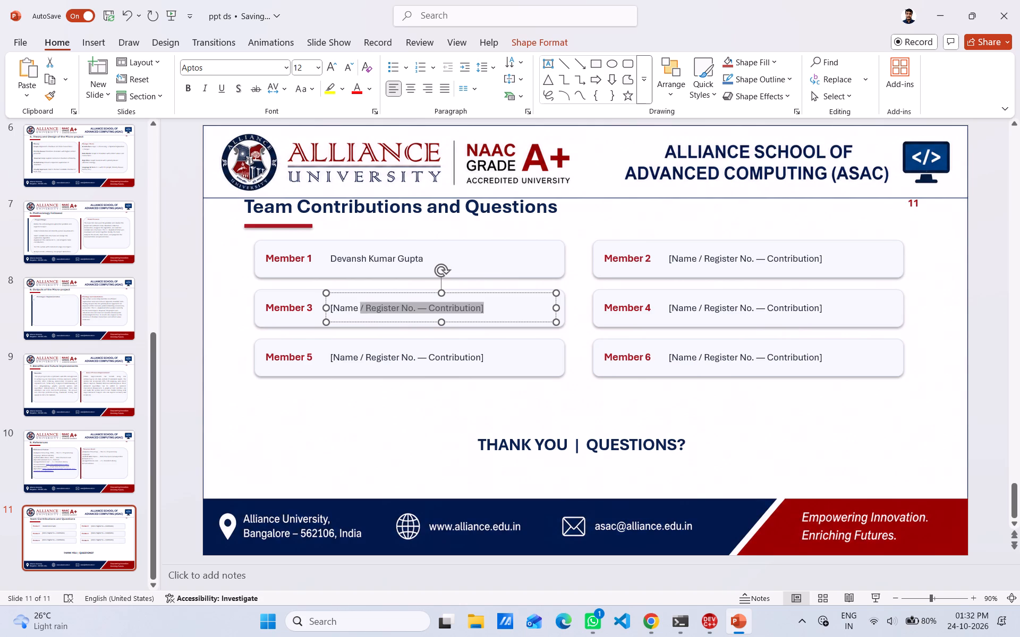
left_click_drag(352, 313, 329, 312)
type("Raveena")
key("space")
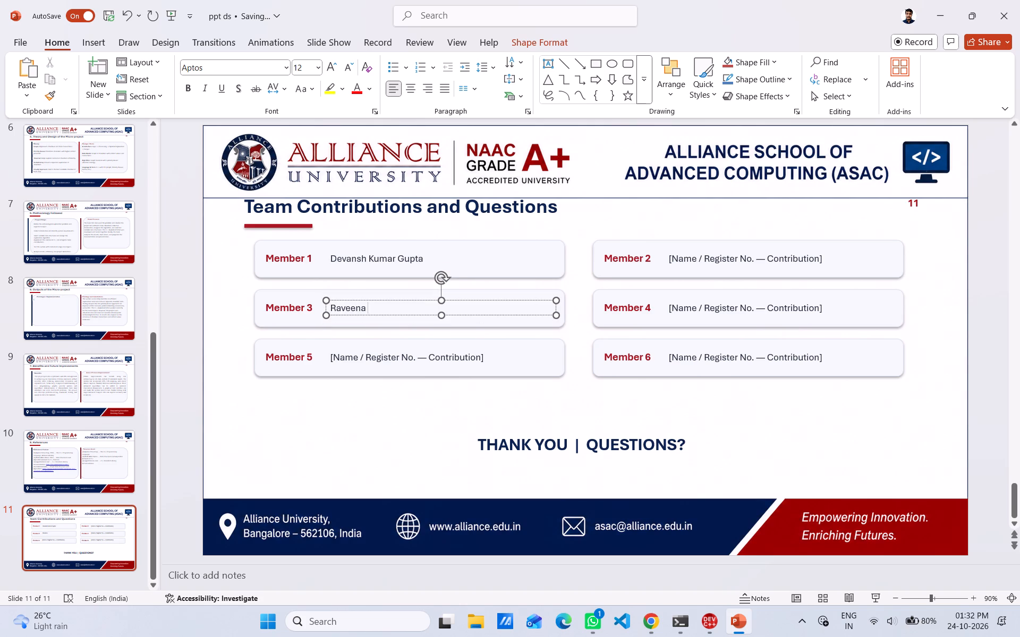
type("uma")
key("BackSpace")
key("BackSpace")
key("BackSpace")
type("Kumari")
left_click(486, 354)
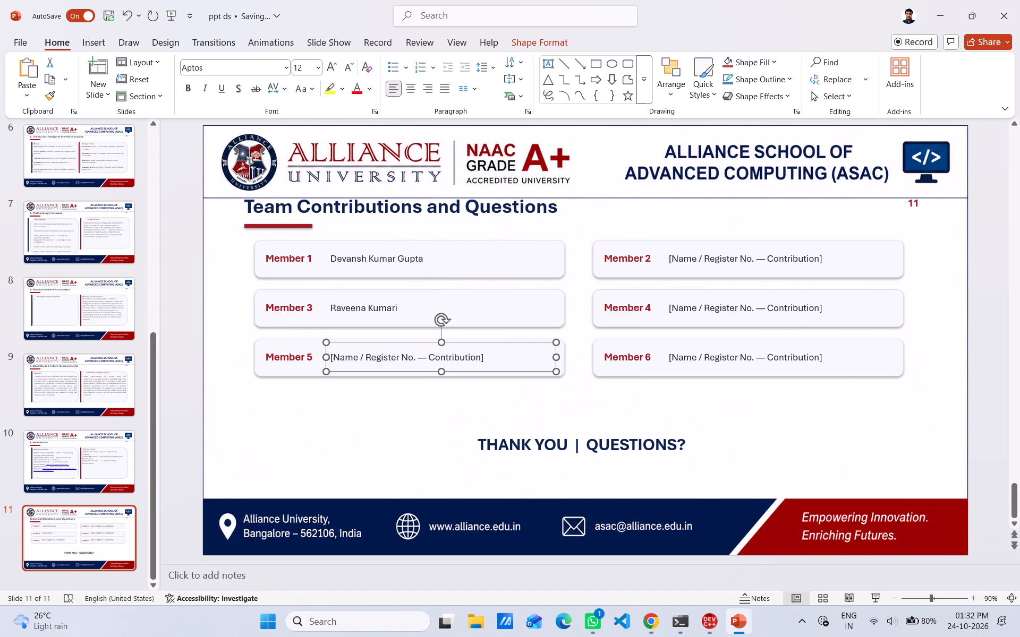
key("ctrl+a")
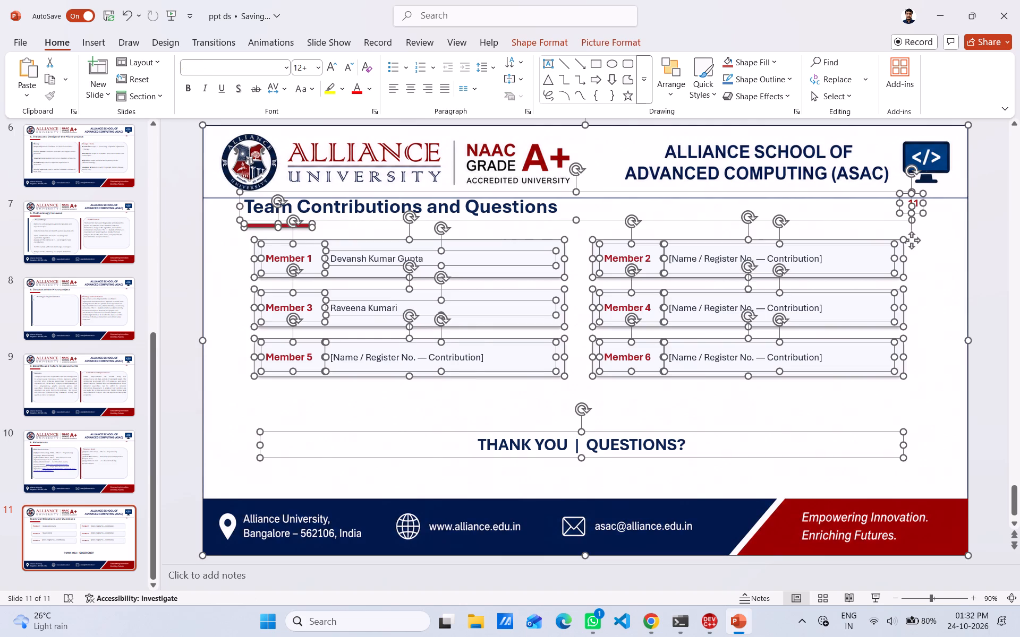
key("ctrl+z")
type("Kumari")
Clear the placeholder text from the Member 5 entry, leaving it empty.
left_click(461, 360)
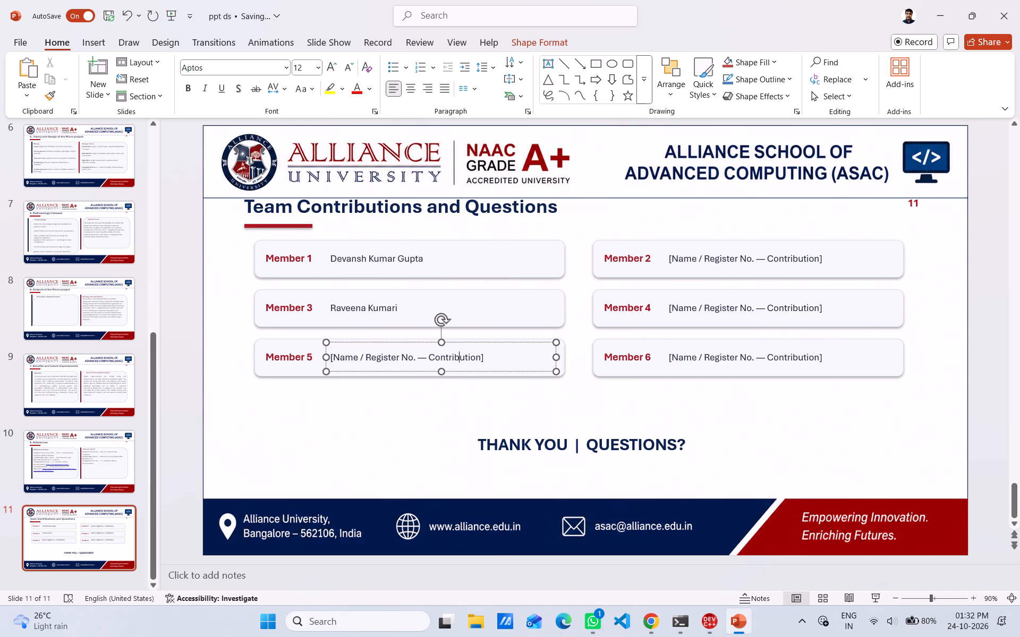
key("ctrl+a")
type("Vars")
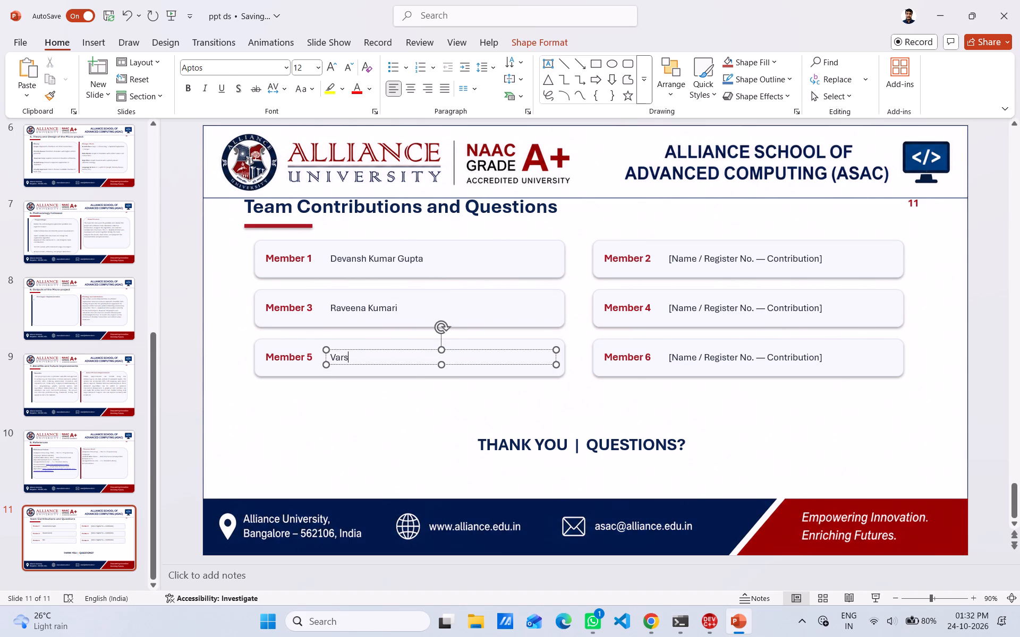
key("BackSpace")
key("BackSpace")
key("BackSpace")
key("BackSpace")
Replace the first name in the Member 3 entry with the third team member's first name, keeping the surname.
left_click(354, 309)
key("Delete")
key("Delete")
key("BackSpace")
key("BackSpace")
key("BackSpace")
key("BackSpace")
key("BackSpace")
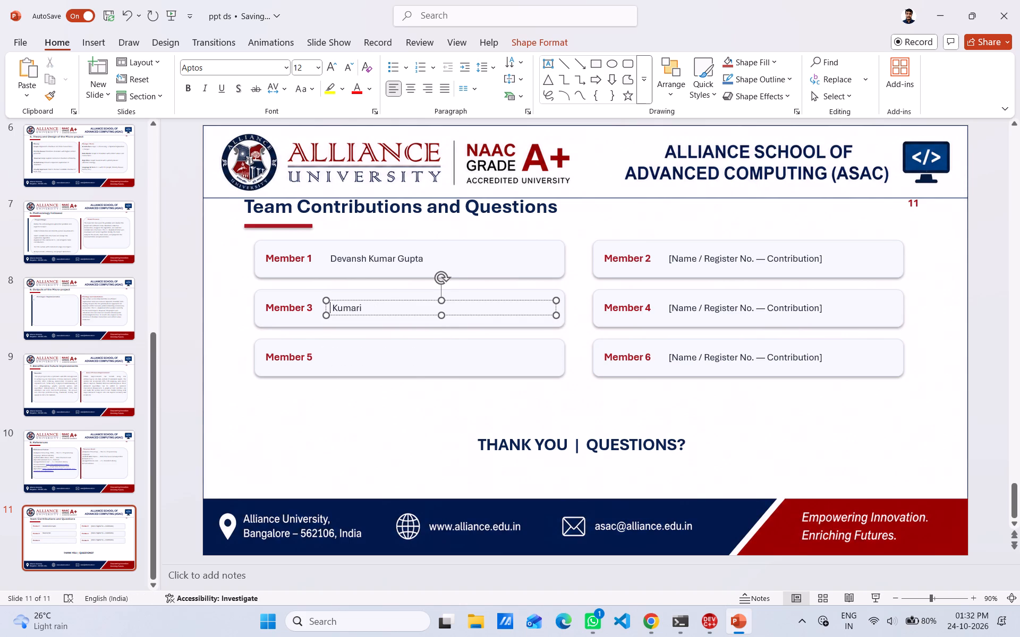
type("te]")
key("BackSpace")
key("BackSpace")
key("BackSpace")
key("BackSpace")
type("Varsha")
Replace the Member 2 placeholder with the second team member's full name.
left_click(718, 259)
key("ctrl+a")
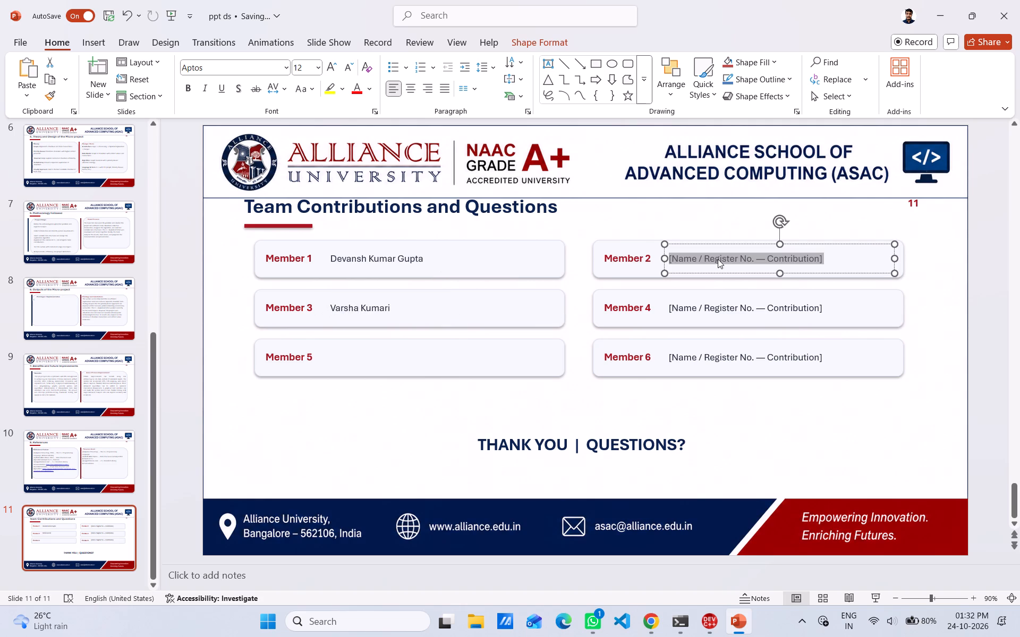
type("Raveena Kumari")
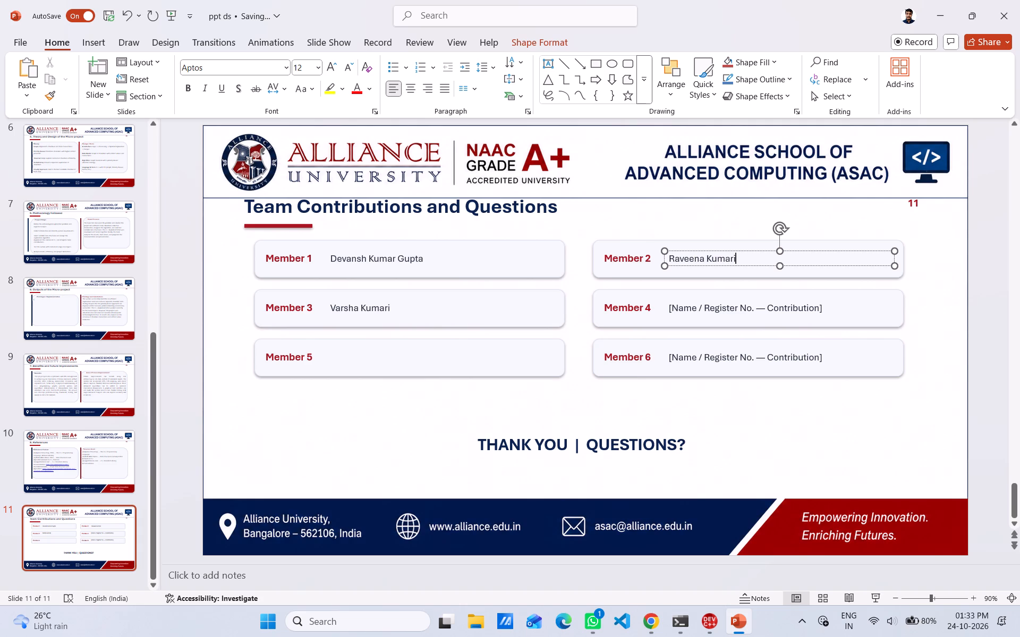
Replace the Member 4 placeholder with the fourth team member's initial and name.
left_click(725, 298)
left_click(716, 306)
key("ctrl+a")
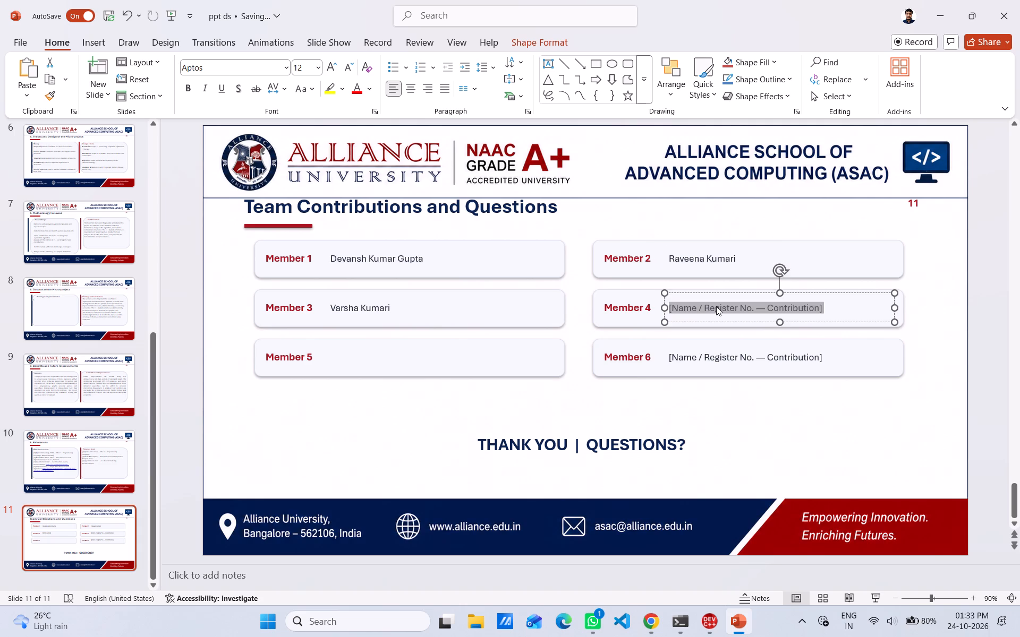
left_click(716, 306, "shift")
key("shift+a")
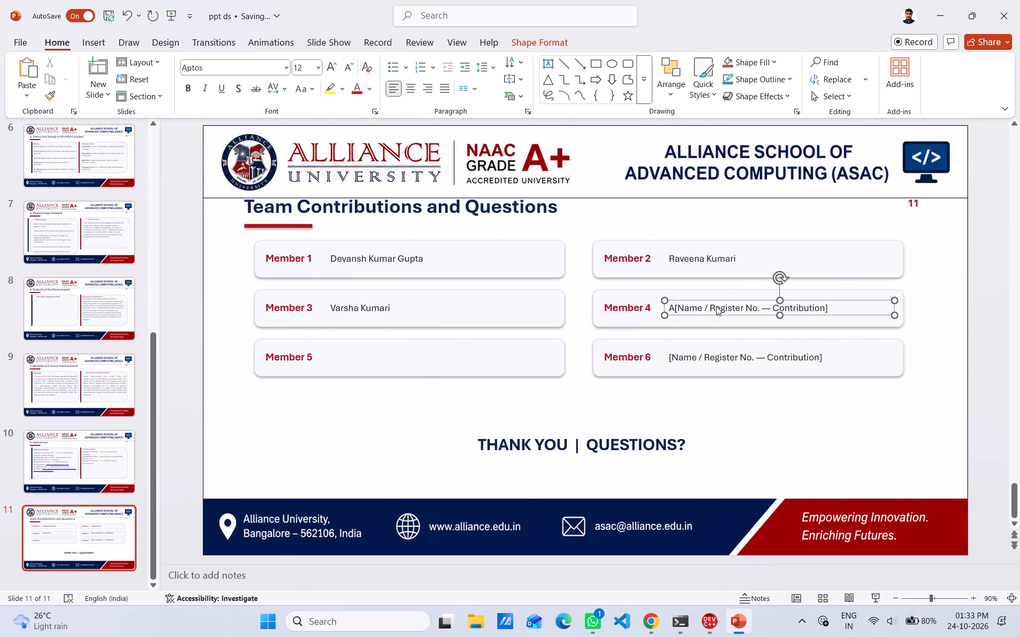
key("ctrl+a")
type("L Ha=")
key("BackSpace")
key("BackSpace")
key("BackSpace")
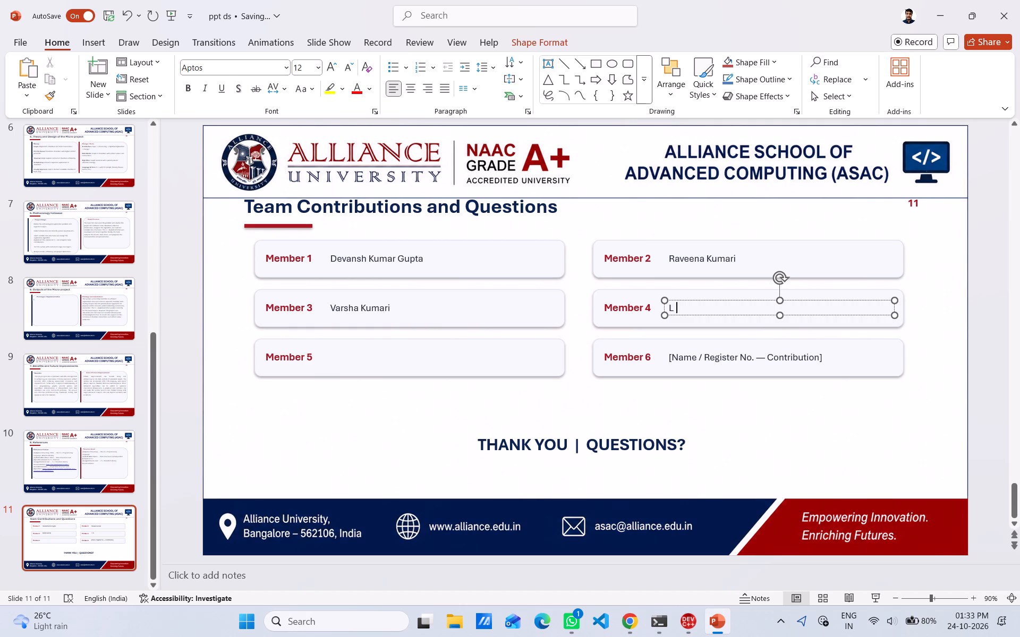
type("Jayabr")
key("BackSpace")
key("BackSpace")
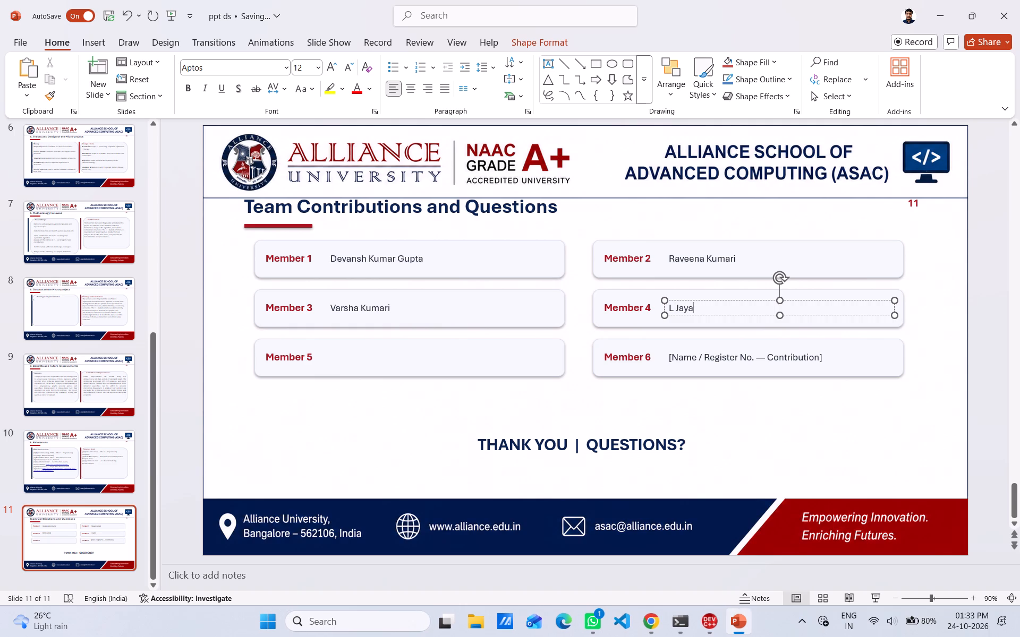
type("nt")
Enter the fifth team member's name in the empty Member 5 entry.
left_click(498, 361)
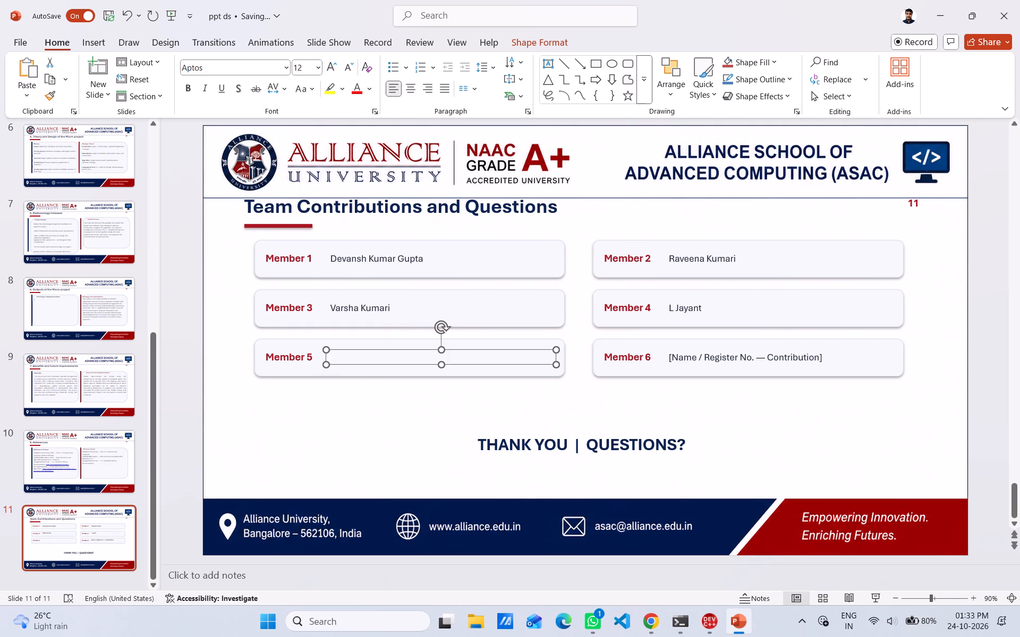
left_click(480, 357)
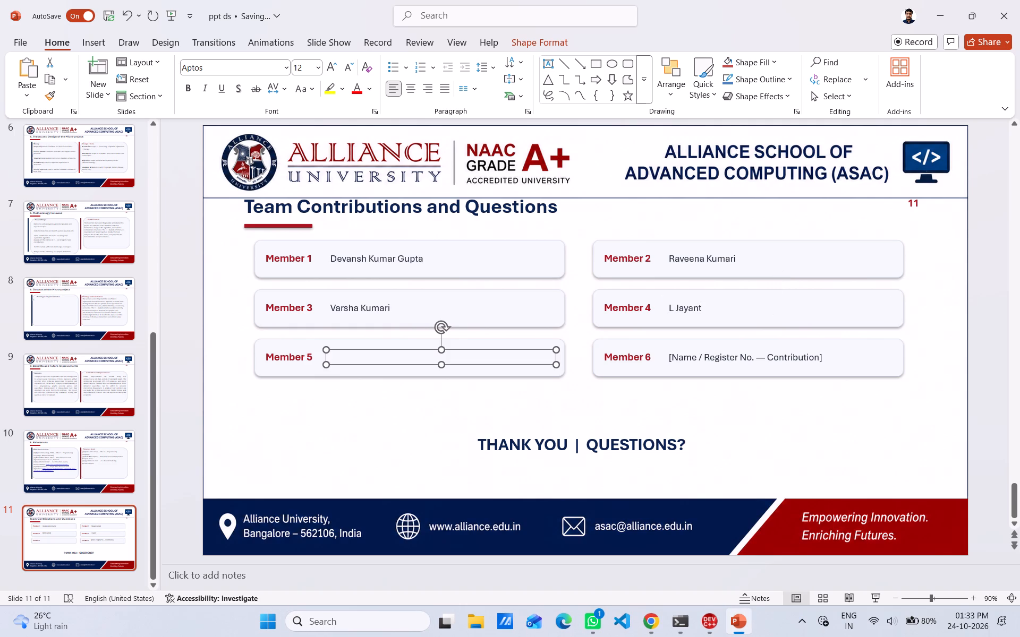
left_click(422, 359)
left_click(422, 359)
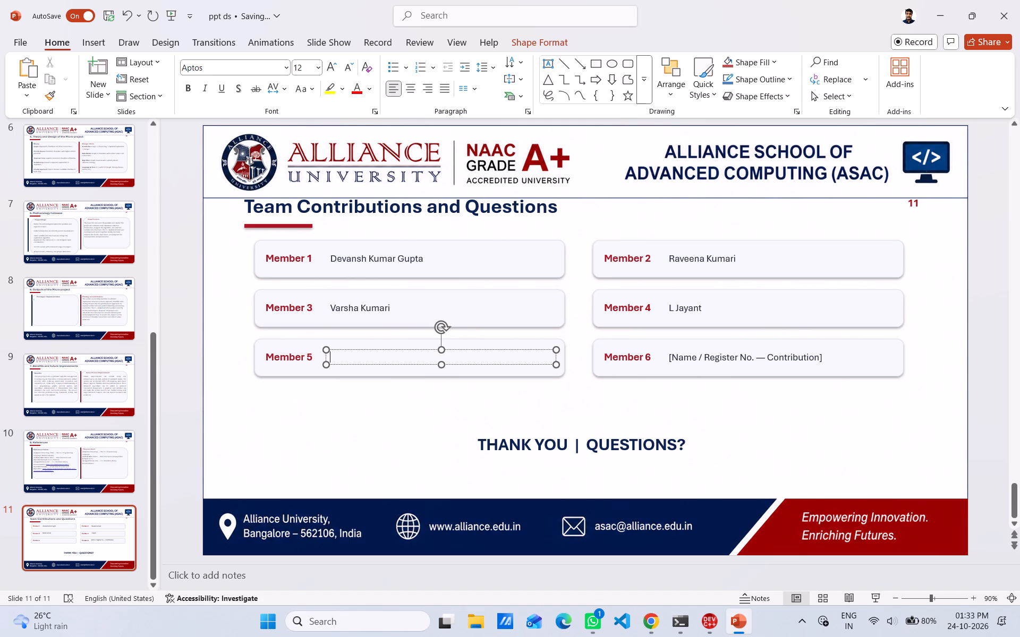
left_click(419, 359)
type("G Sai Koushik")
Delete the entire Member 6 entry, including its label, card and placeholder text box.
left_click(637, 364)
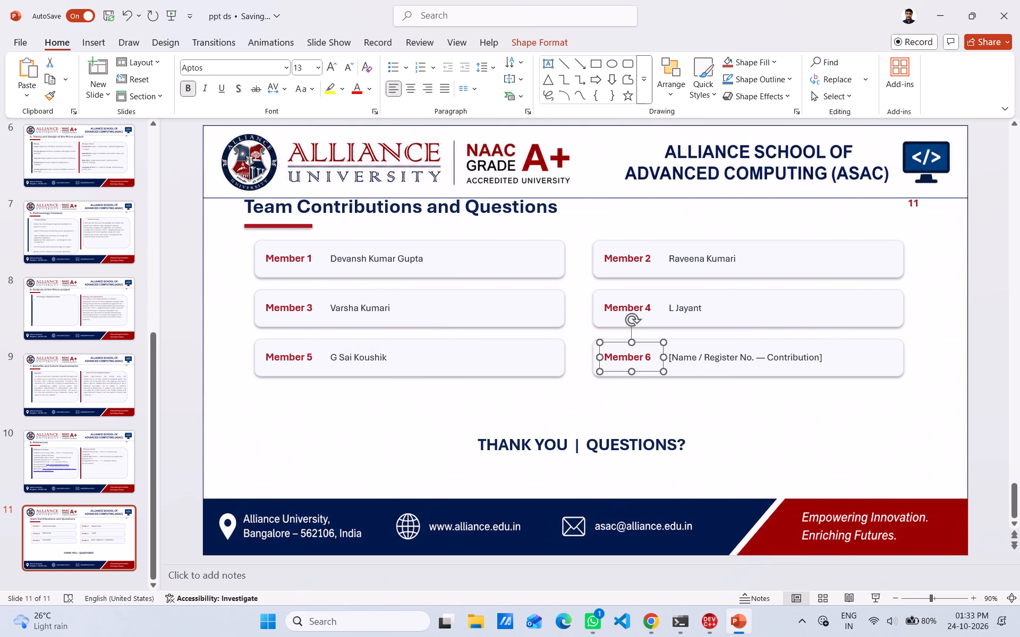
left_click(648, 342)
key("Delete")
left_click(648, 342)
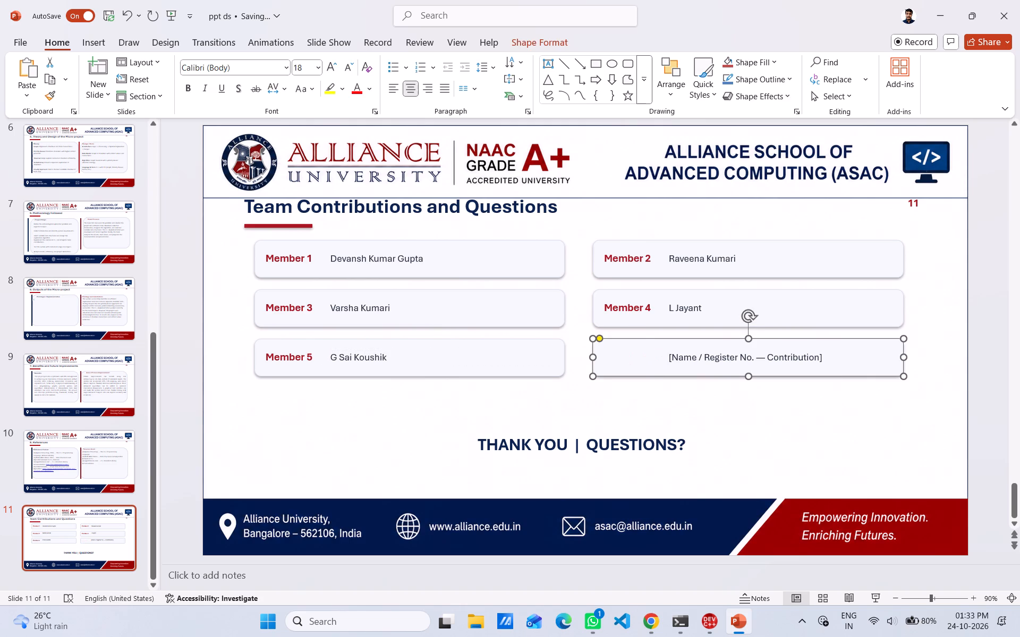
key("Delete")
left_click(708, 358)
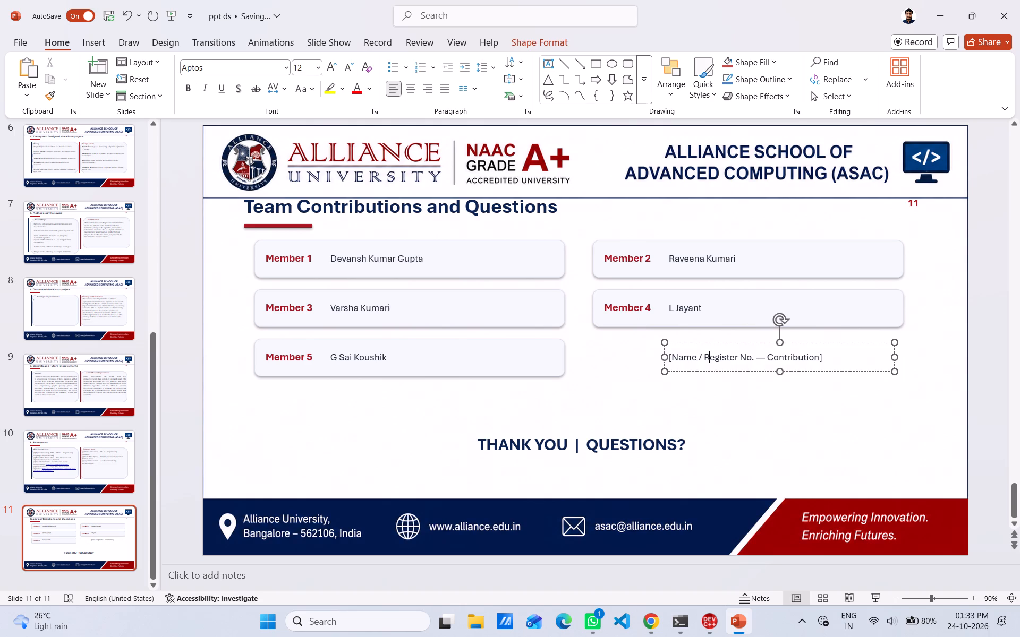
left_click(724, 342)
key("Delete")
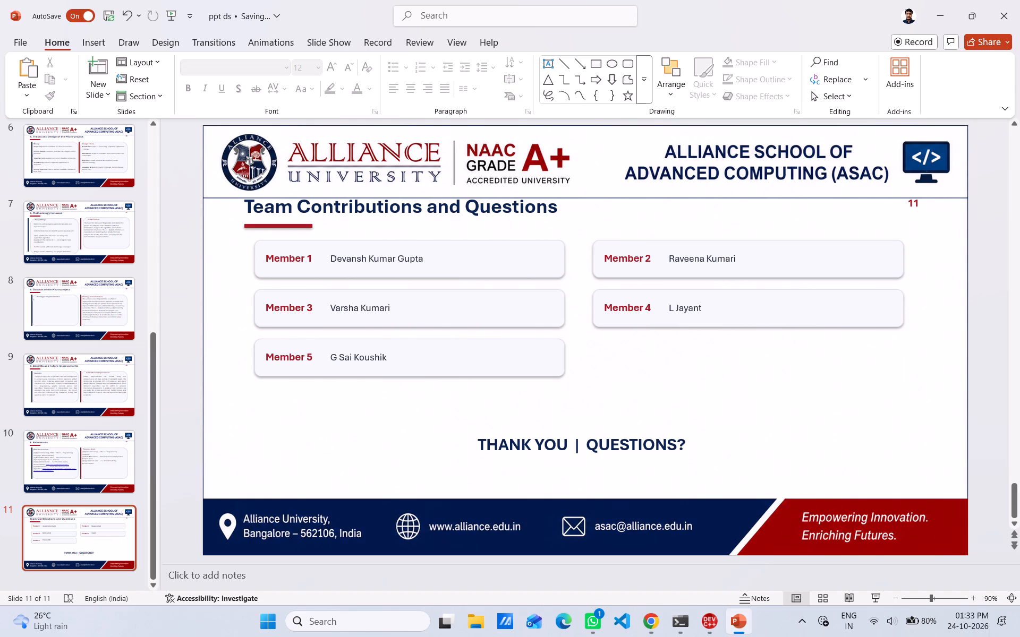
Append the role "- Technical Lead" after the name in the Member 1 entry.
left_click(431, 256)
left_click(420, 257)
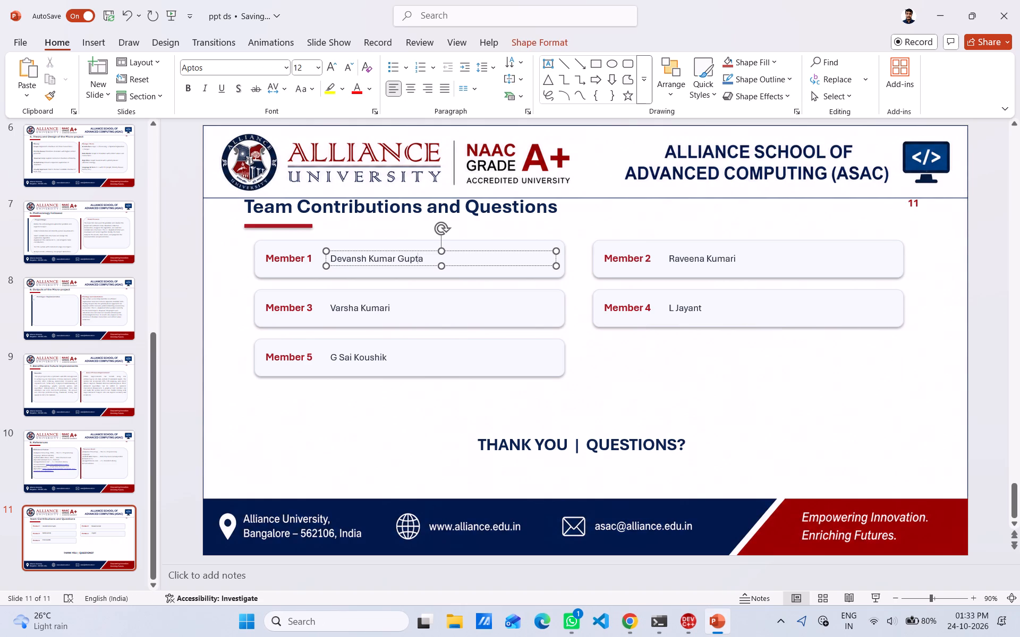
key("Right")
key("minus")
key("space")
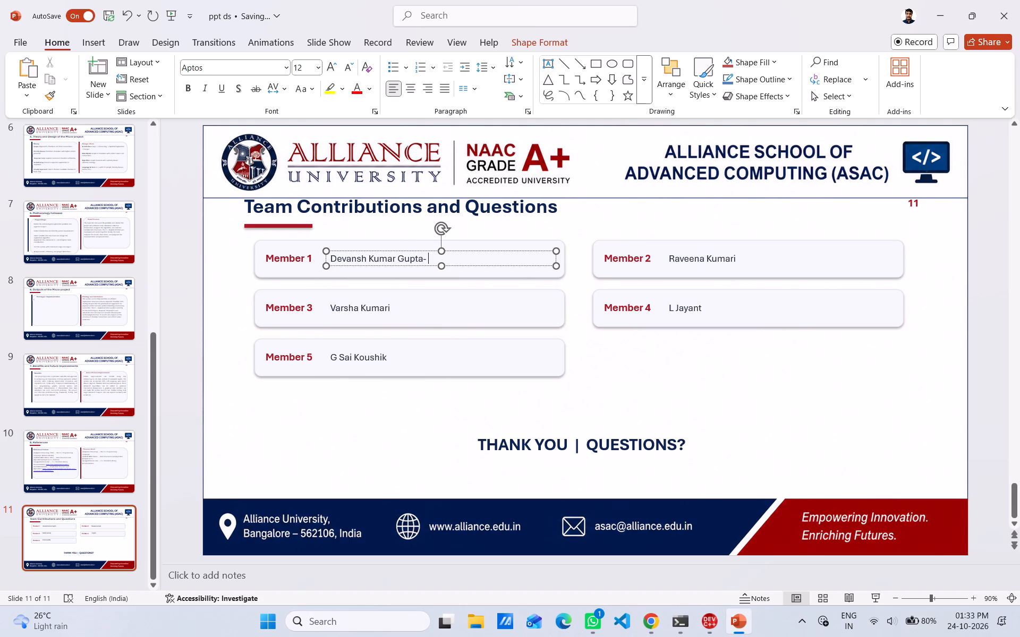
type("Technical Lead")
Append the role "- Information Collection & COs" after the name in the Member 2 entry.
left_click(737, 257)
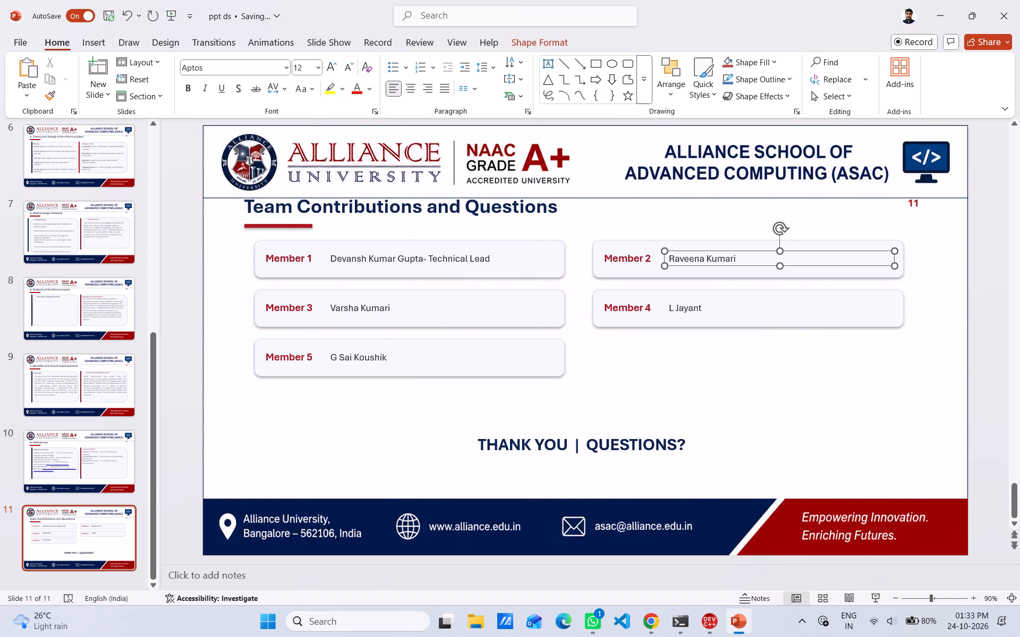
left_click(737, 257)
left_click(732, 256)
key("Right")
key("Right")
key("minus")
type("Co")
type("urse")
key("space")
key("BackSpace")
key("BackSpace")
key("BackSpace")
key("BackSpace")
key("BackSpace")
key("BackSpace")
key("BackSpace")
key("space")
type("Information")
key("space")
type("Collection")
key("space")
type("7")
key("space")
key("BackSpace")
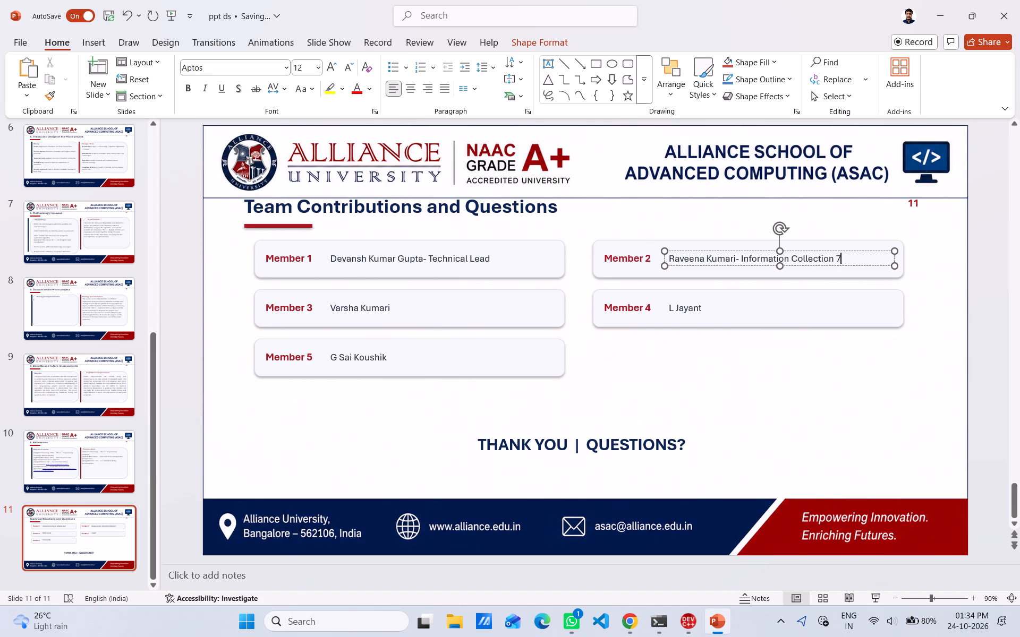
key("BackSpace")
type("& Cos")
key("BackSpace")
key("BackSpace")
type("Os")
Append a role beginning with "- Theory," after the name in the Member 3 entry.
left_click(494, 298)
left_click(406, 306)
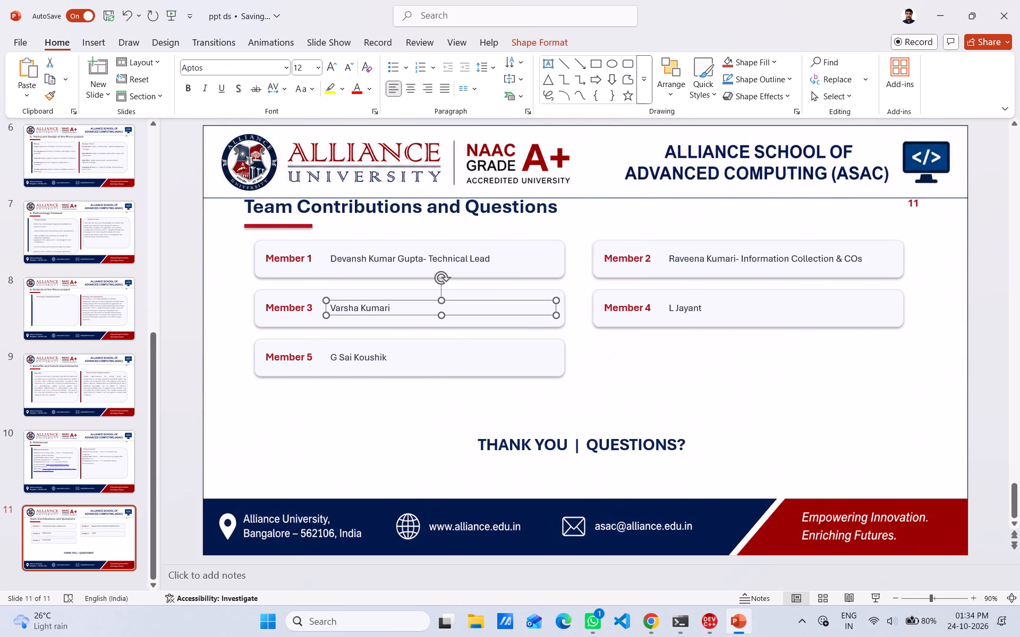
left_click(388, 307)
key("Right")
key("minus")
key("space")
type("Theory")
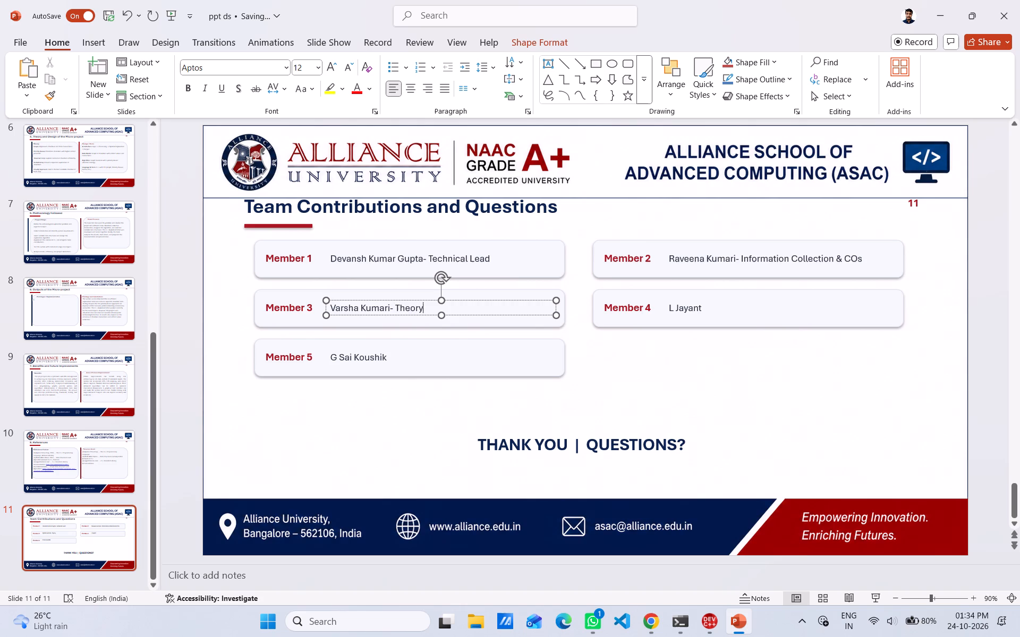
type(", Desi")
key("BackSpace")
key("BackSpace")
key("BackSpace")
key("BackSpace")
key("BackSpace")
Complete the Member 3 role so it reads "- Theory & Design of Microproject", replacing the trailing comma.
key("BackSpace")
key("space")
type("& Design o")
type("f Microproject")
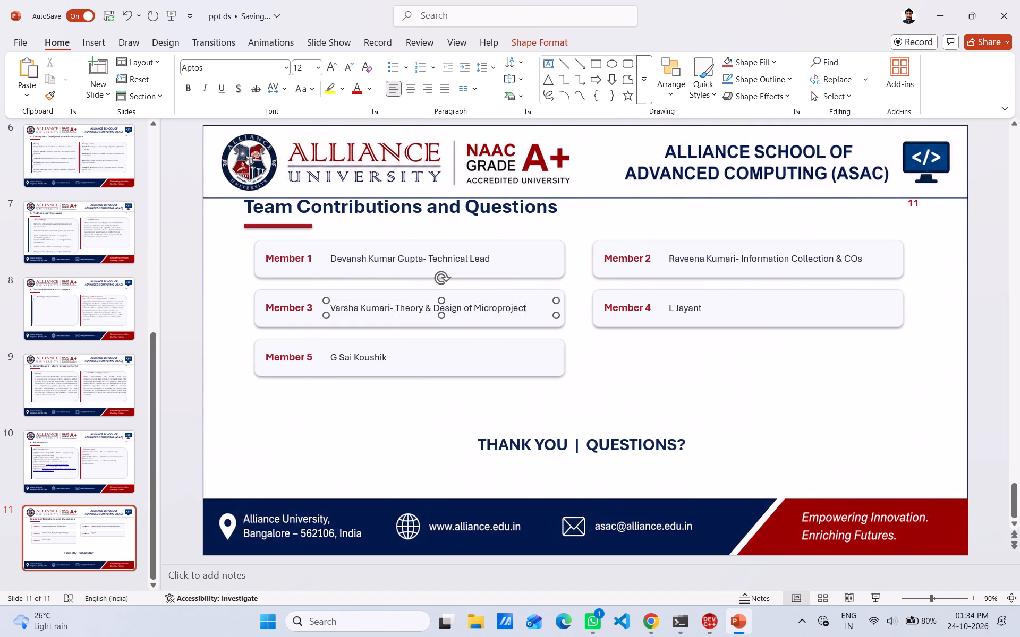
Append a dash and a space after the name in the Member 4 entry, leaving the role blank.
left_click(687, 308)
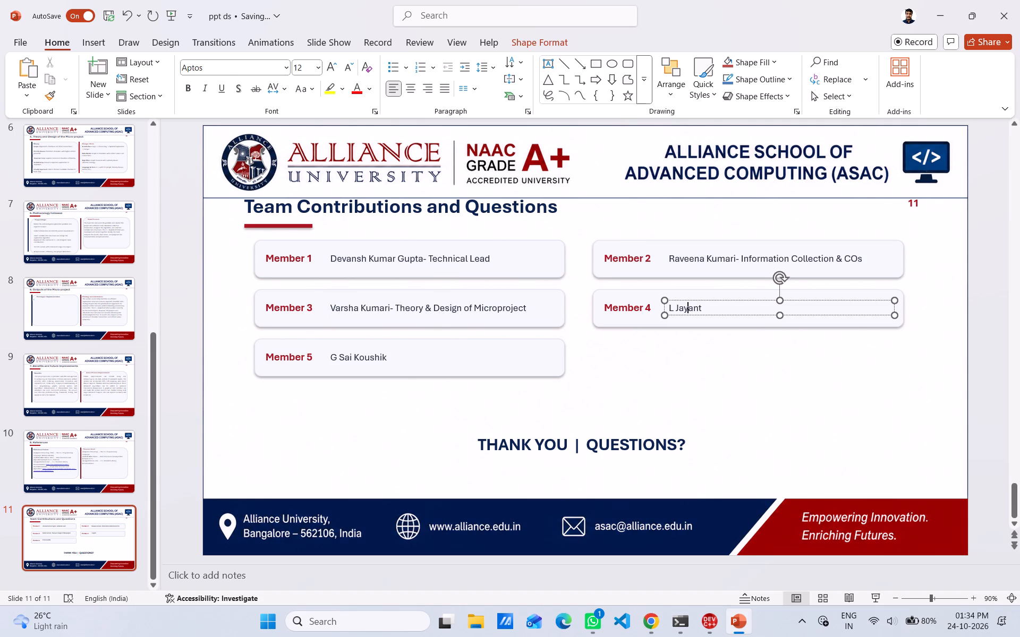
left_click(703, 307)
left_click(699, 307)
key("Right")
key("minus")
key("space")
Append the role "- Benefits & Future Improvements" after the name in the Member 5 entry.
left_click(384, 356)
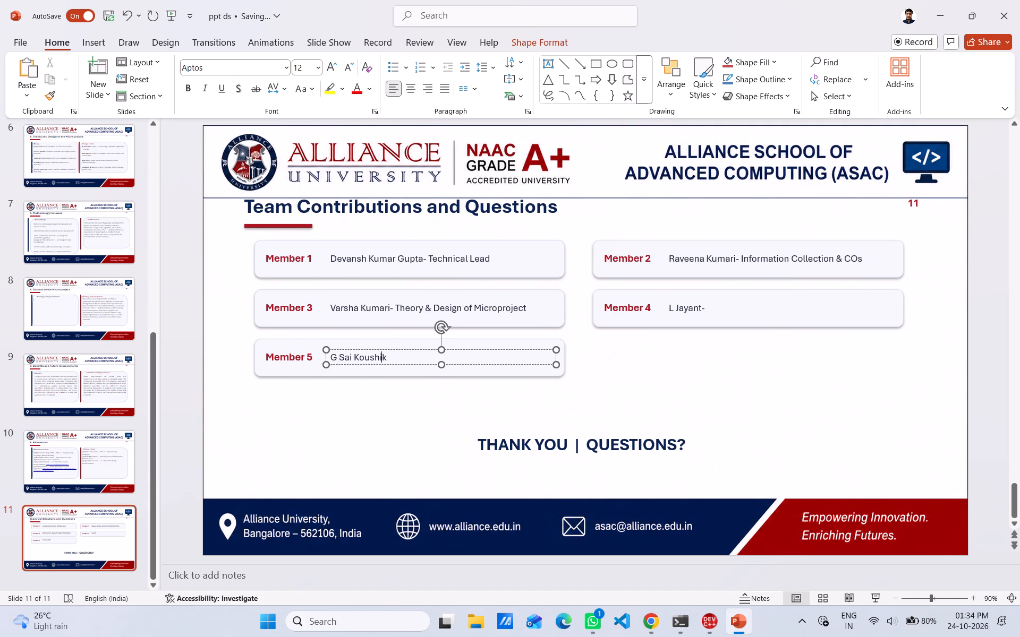
left_click(386, 357)
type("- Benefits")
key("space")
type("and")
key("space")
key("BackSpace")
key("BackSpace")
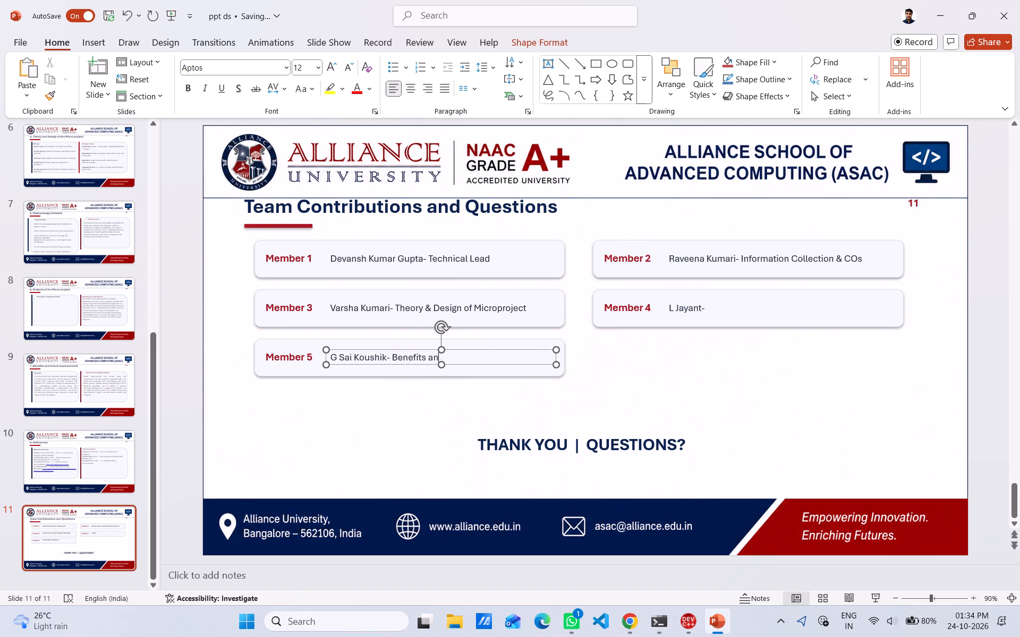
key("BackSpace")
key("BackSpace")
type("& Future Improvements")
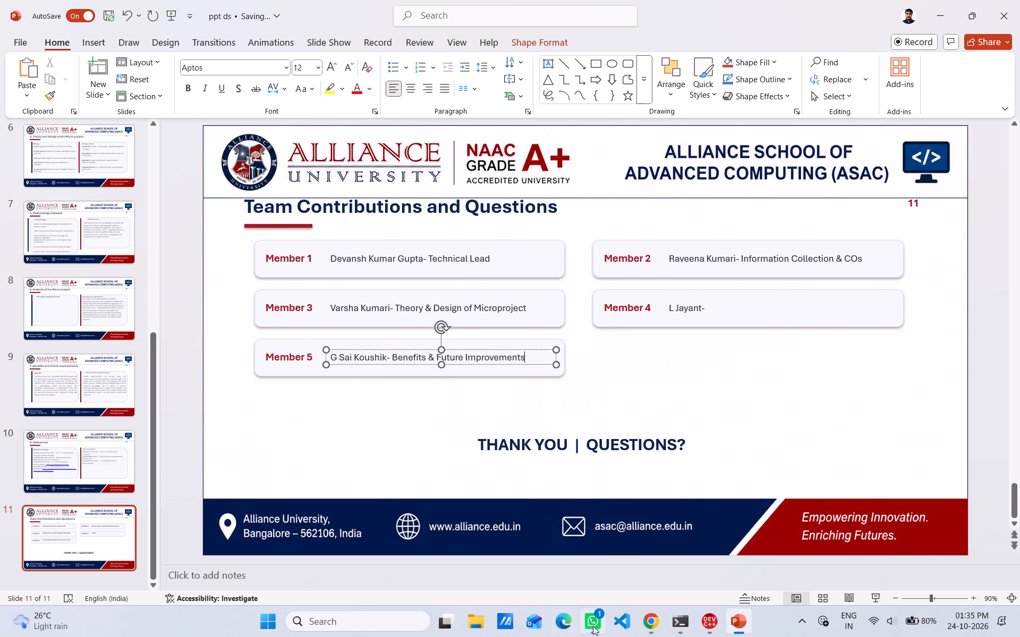
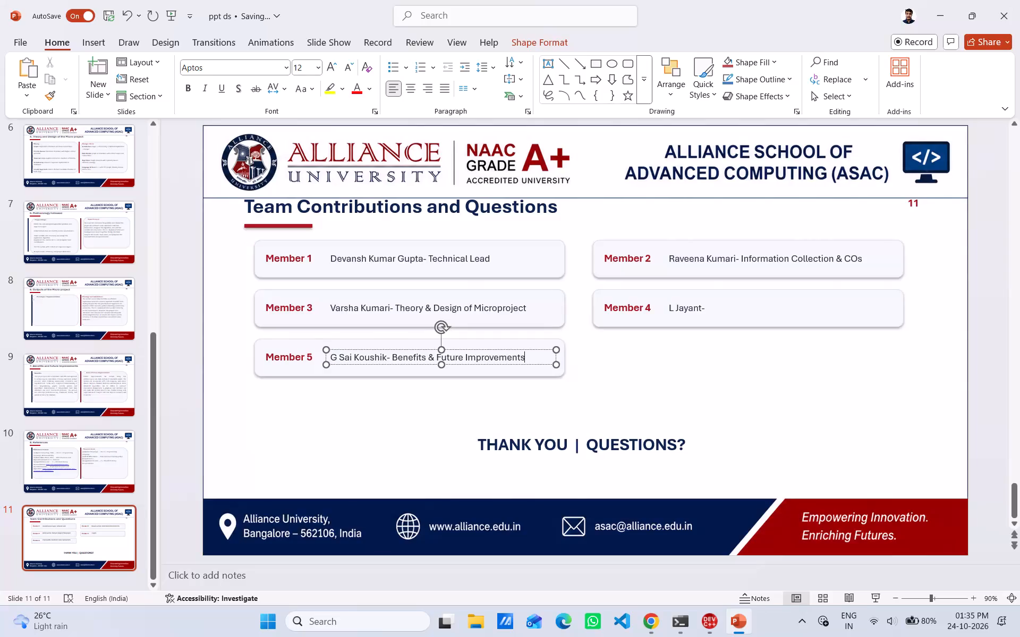
Add the role "Methodology" after the dash following the name in the Member 4 entry.
left_click(702, 307)
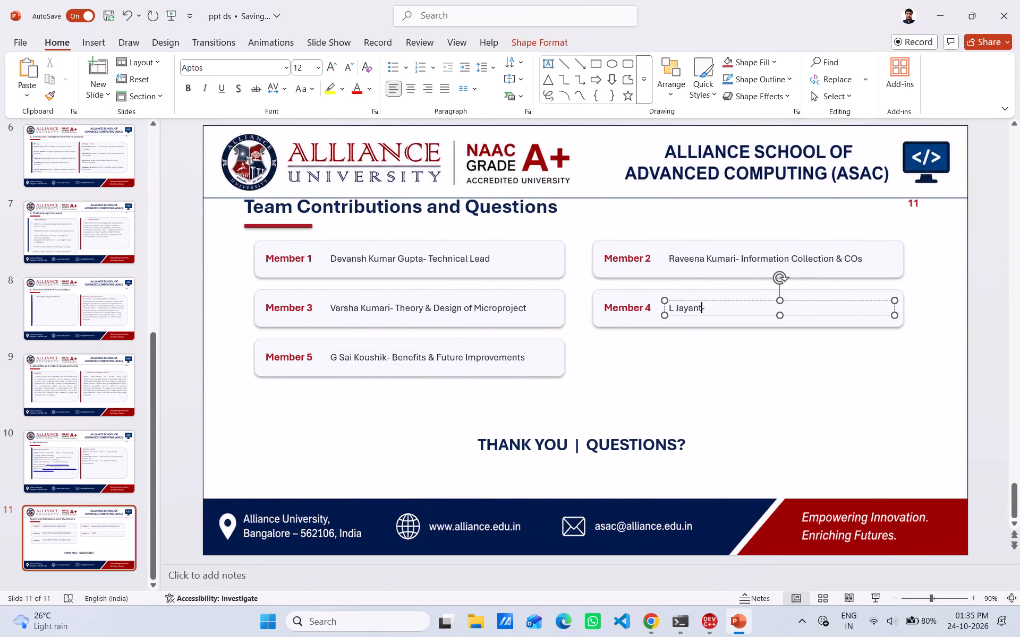
key("Right")
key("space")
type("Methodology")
left_click(745, 347)
Go back through the preceding slides to review the References and the Benefits and Future Improvements content.
left_click(75, 462)
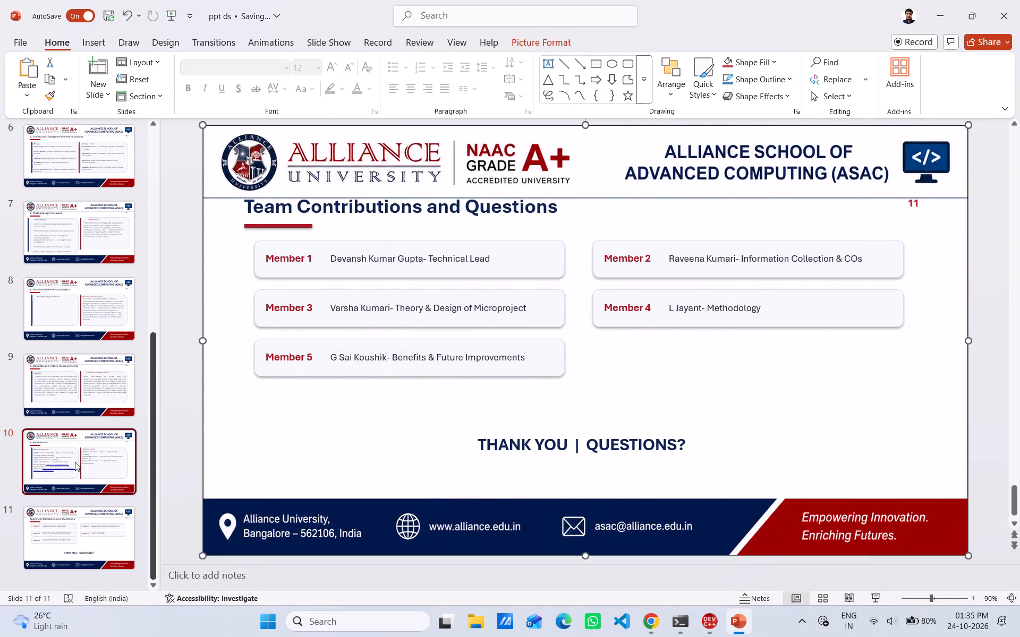
left_click(95, 384)
left_click(102, 445)
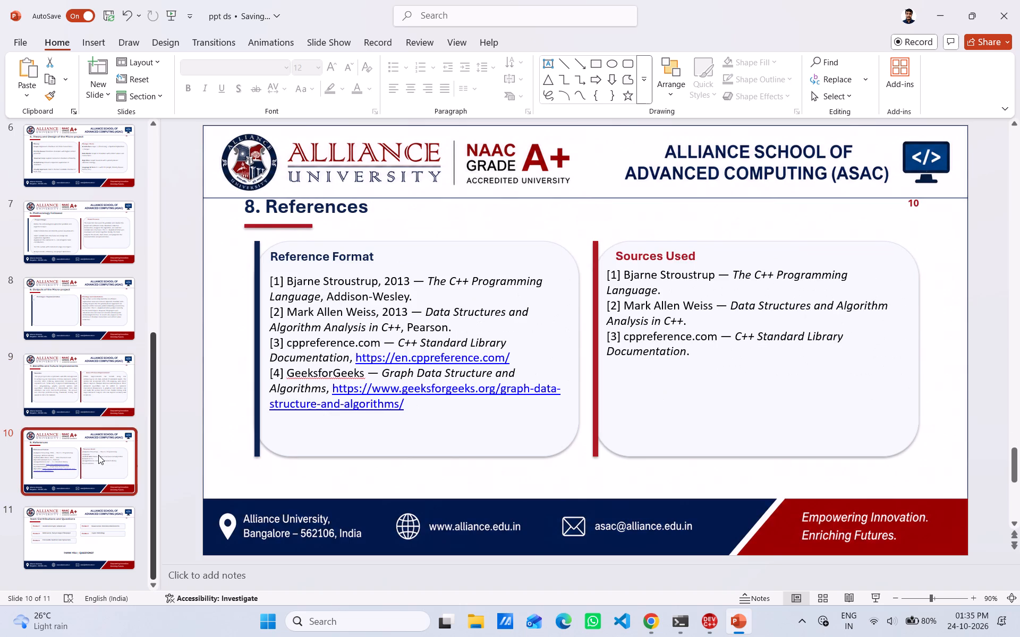
left_click(116, 355)
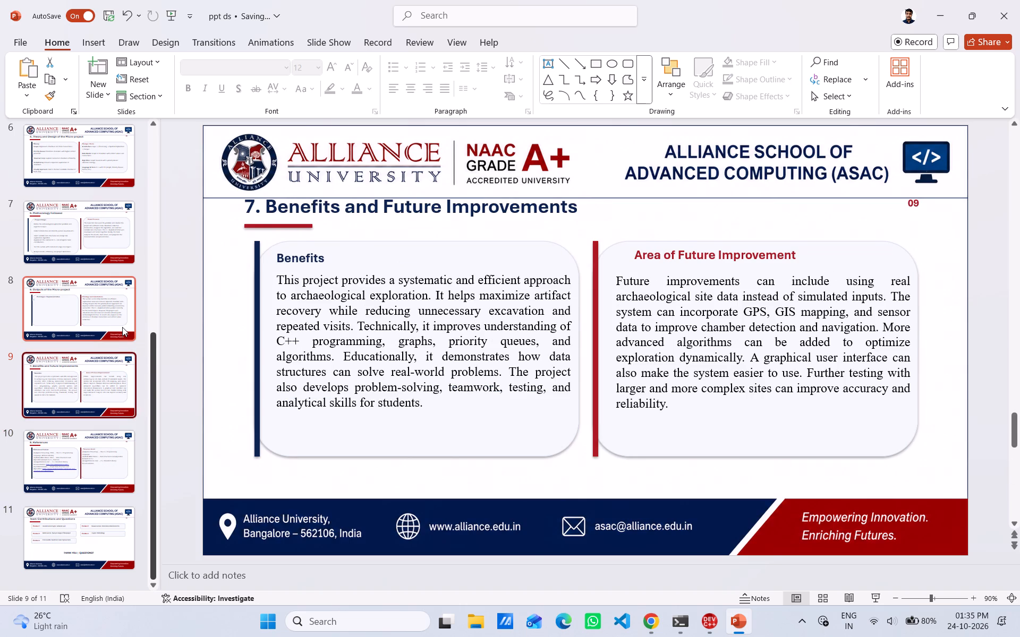
Set the Findings and Limitations paragraph on the Outputs of the Micro-project slide to Times New Roman.
left_click(72, 300)
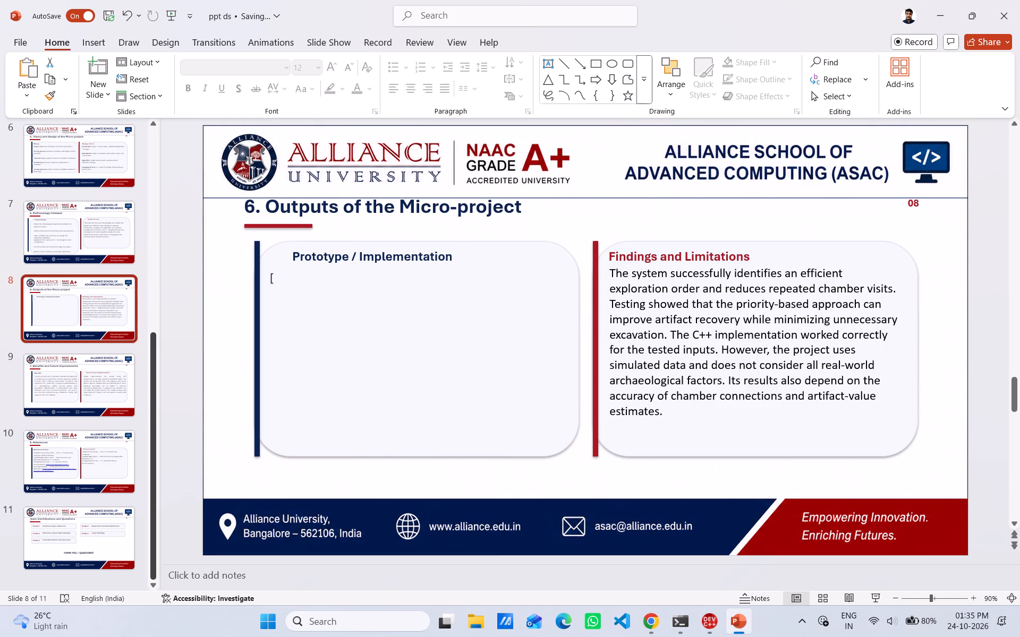
left_click_drag(673, 415, 608, 242)
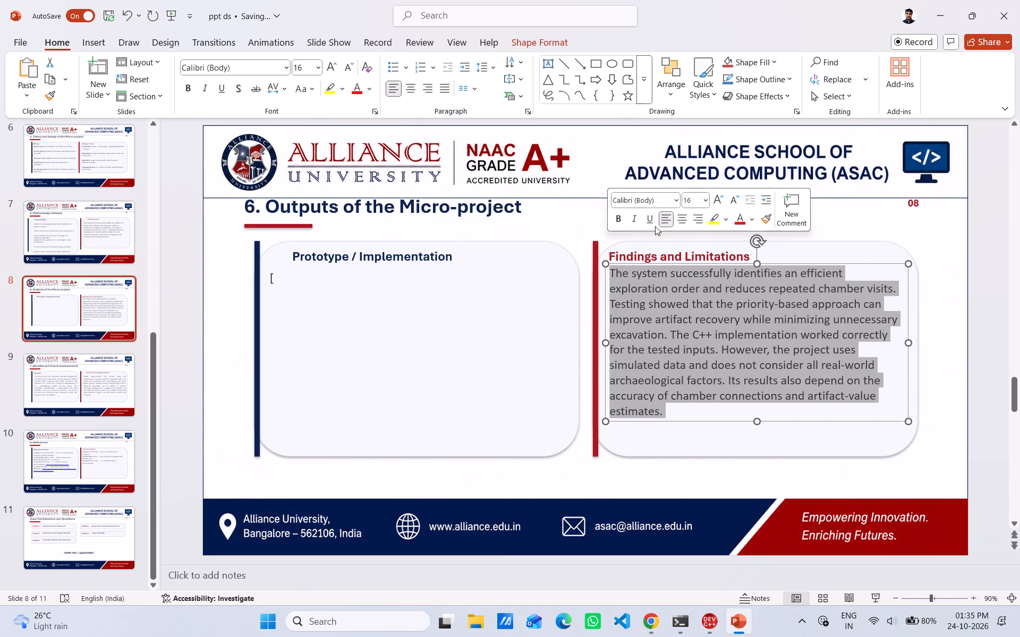
left_click(643, 202)
type("ti")
key("Return")
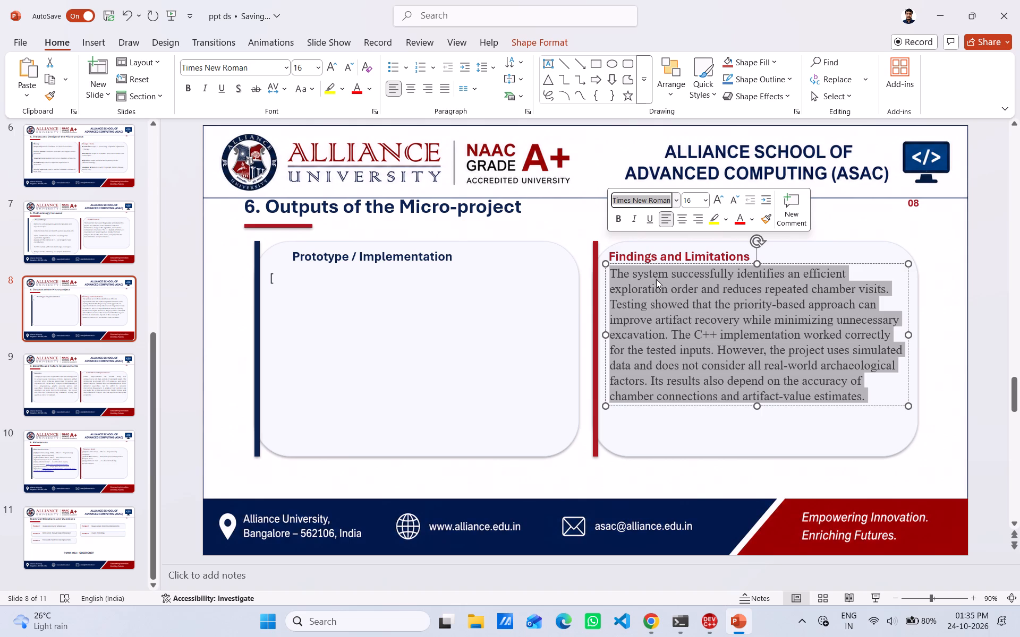
Justify the Findings and Limitations paragraph on the Outputs of the Micro-project slide.
key("ctrl+j")
key("ctrl+h")
key("ctrl+j")
left_click(1017, 254)
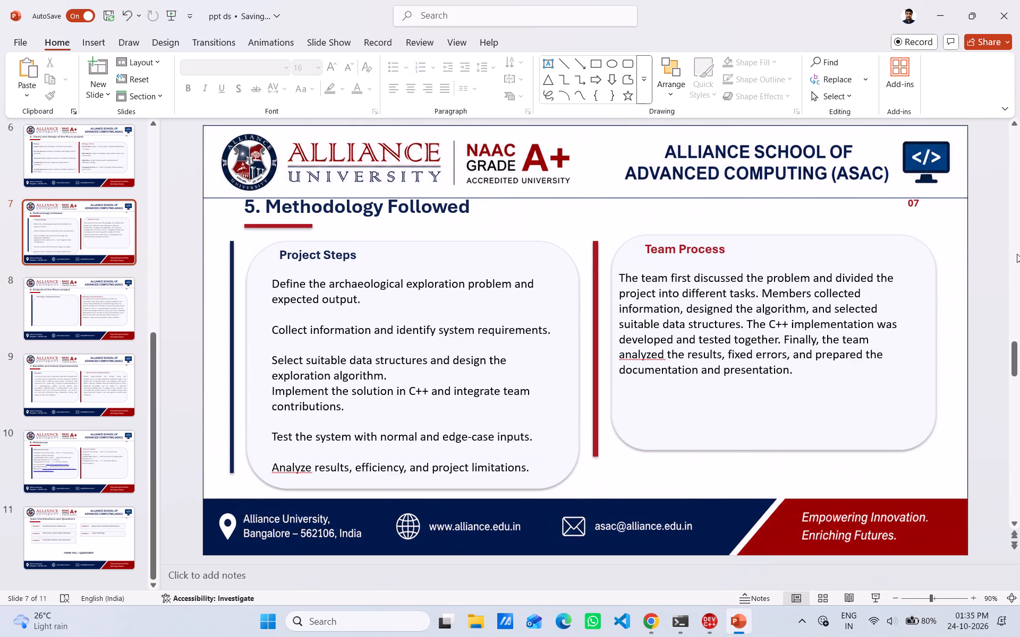
left_click(66, 469)
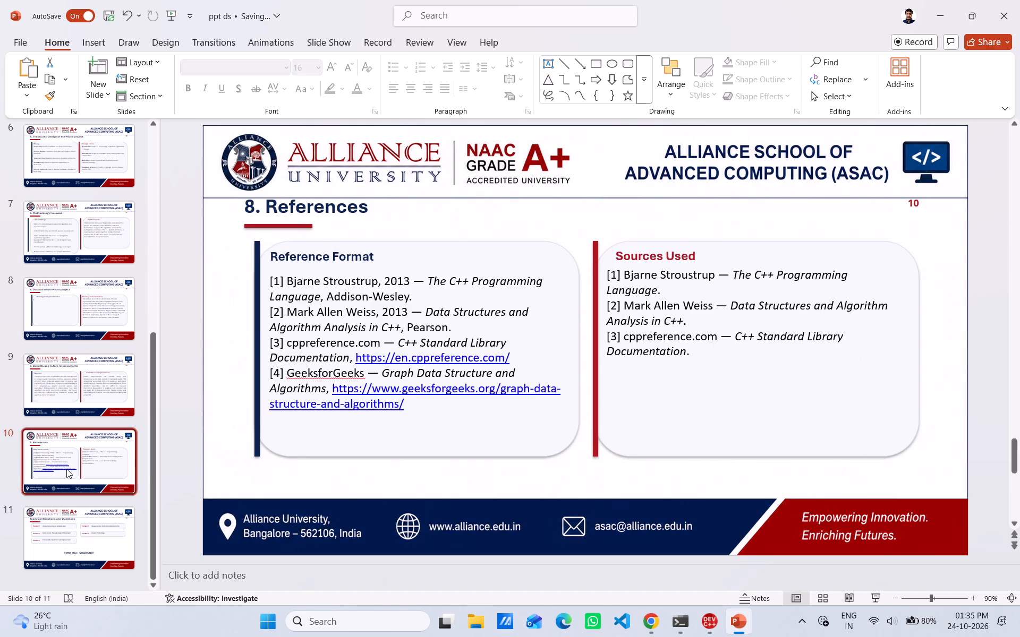
left_click(87, 397)
left_click(710, 335)
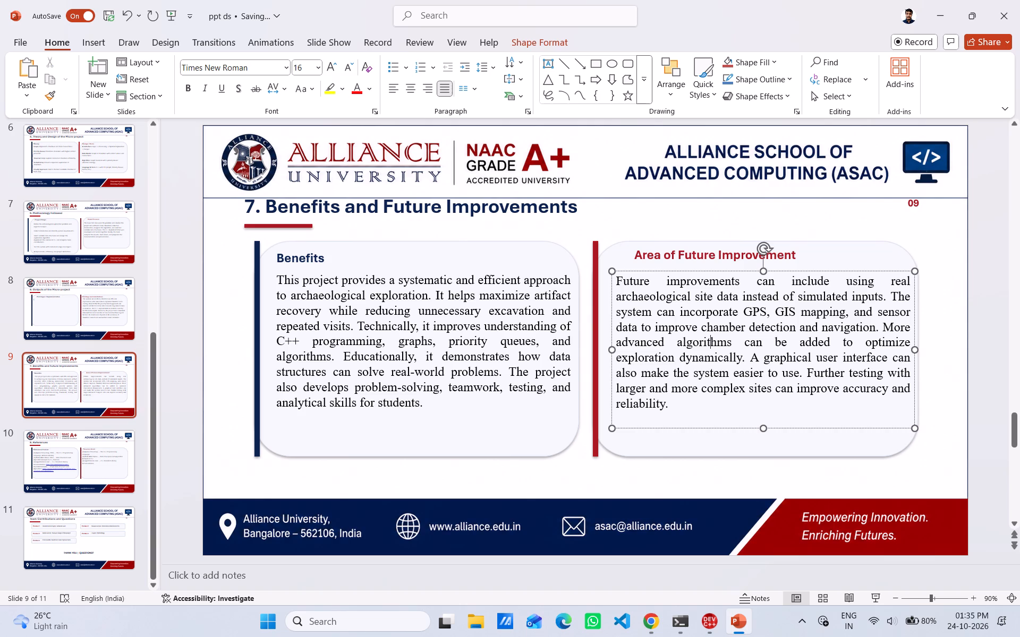
left_click(96, 296)
left_click(705, 373)
key("ctrl+a")
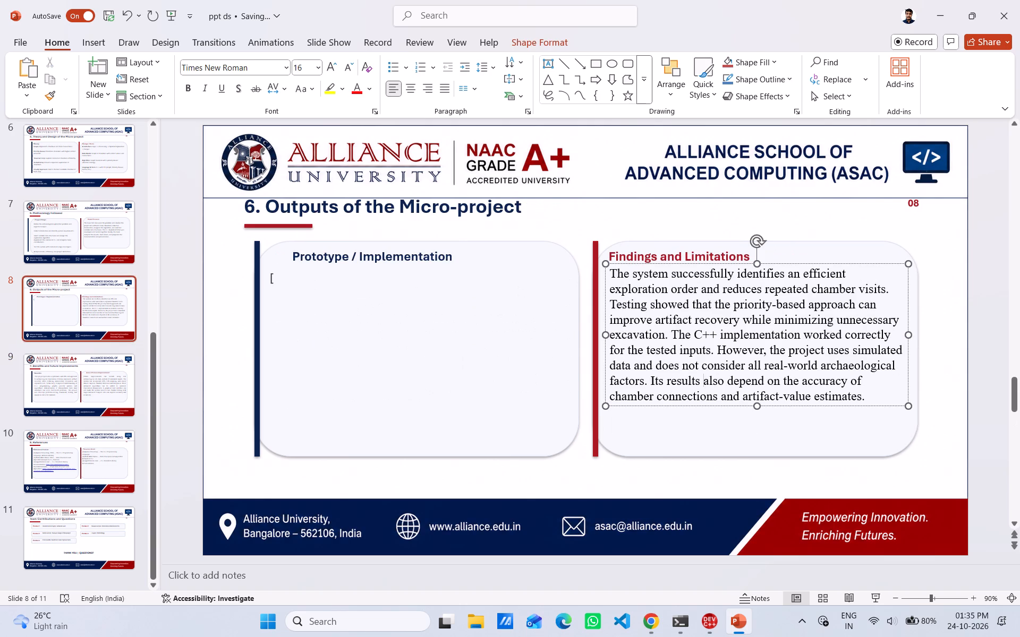
key("ctrl+a")
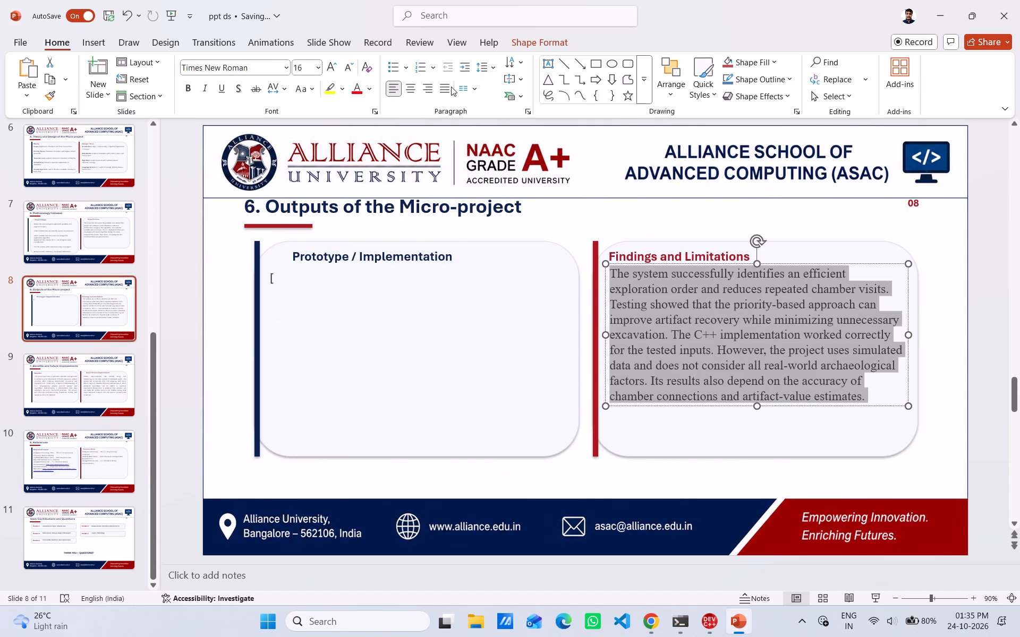
left_click(443, 84)
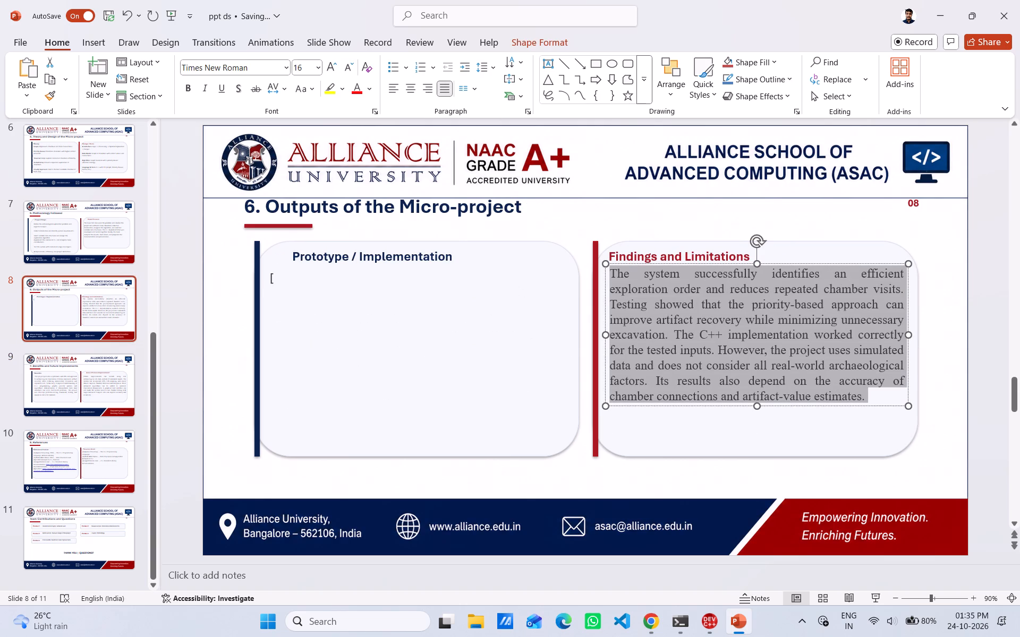
Delete the text box holding only a stray opening bracket under Prototype / Implementation.
left_click(293, 281)
left_click(284, 271)
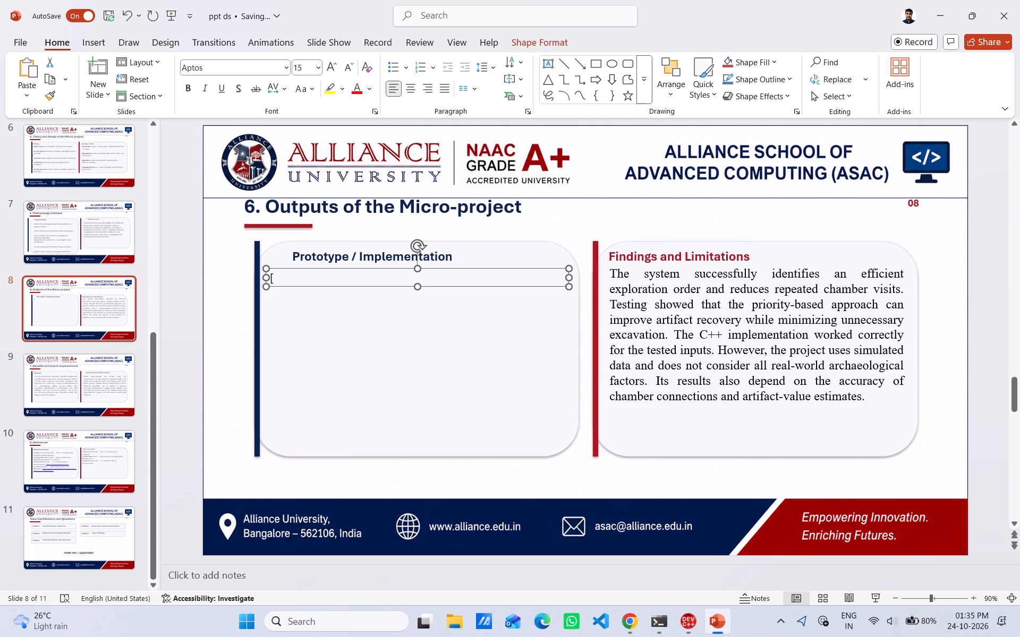
key("Delete")
Format the Team Process paragraph on the Methodology Followed slide in Times New Roman with justified alignment.
left_click(86, 223)
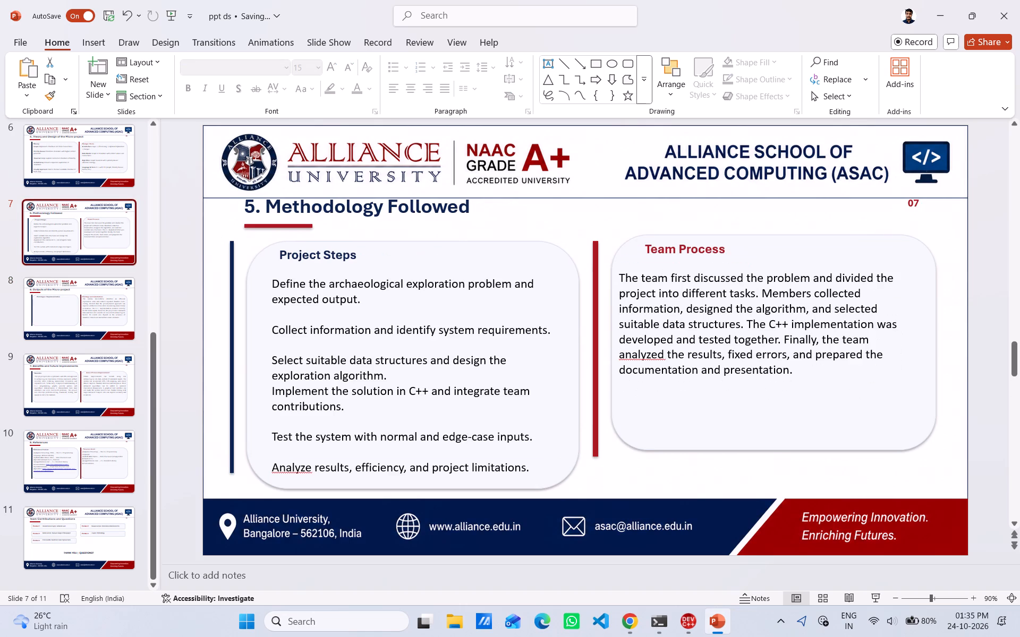
left_click(702, 355)
key("ctrl+a")
left_click(728, 318)
key("ctrl+a")
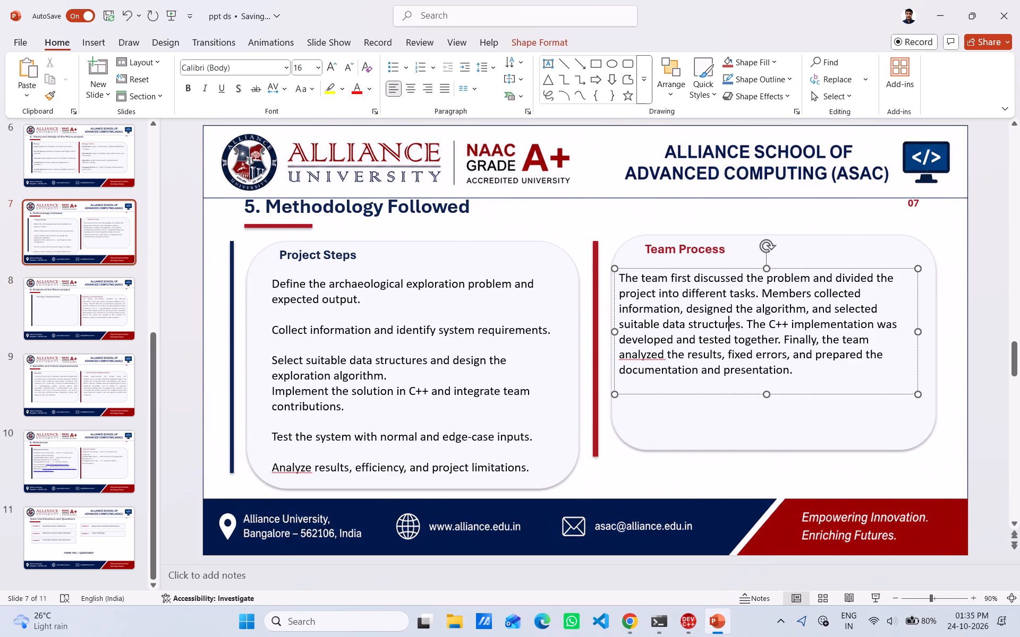
key("ctrl+a")
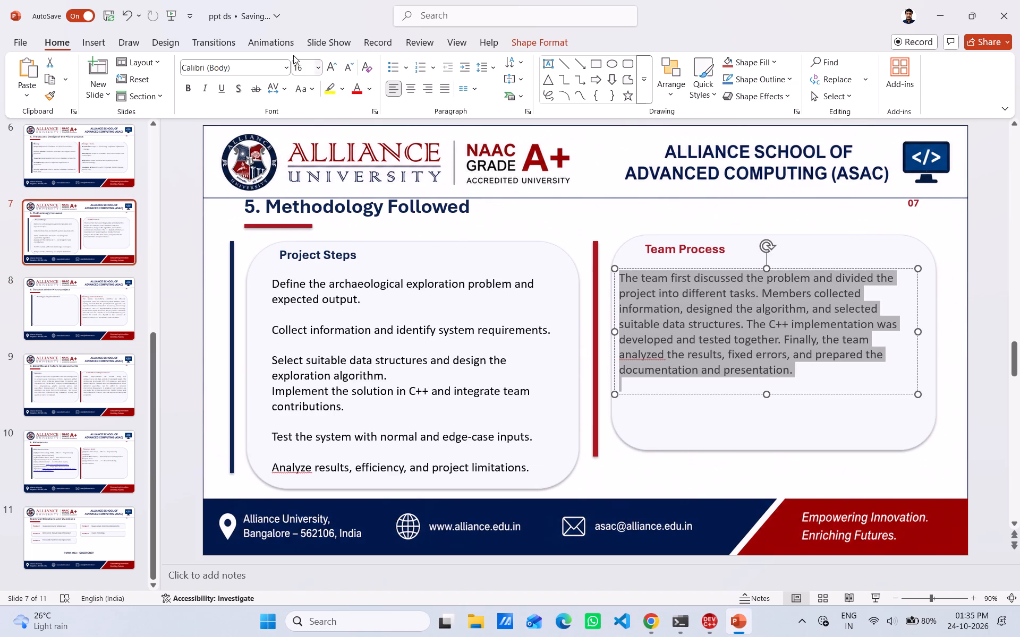
left_click(254, 68)
type("ti")
key("Return")
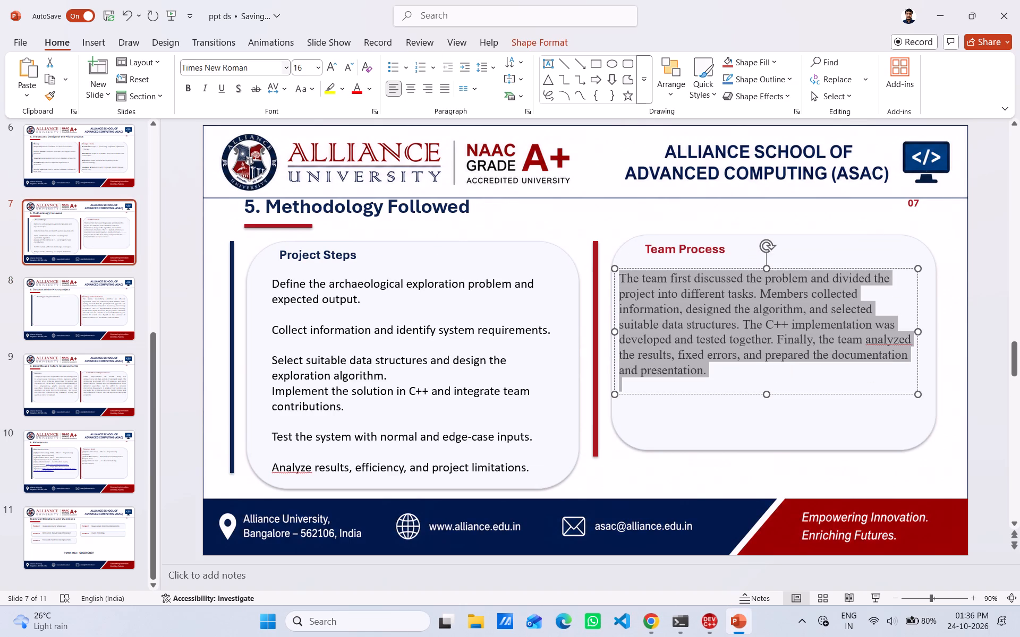
left_click(448, 89)
Format all the Project Steps text on the Methodology Followed slide in Times New Roman with justified alignment.
left_click_drag(532, 462, 424, 386)
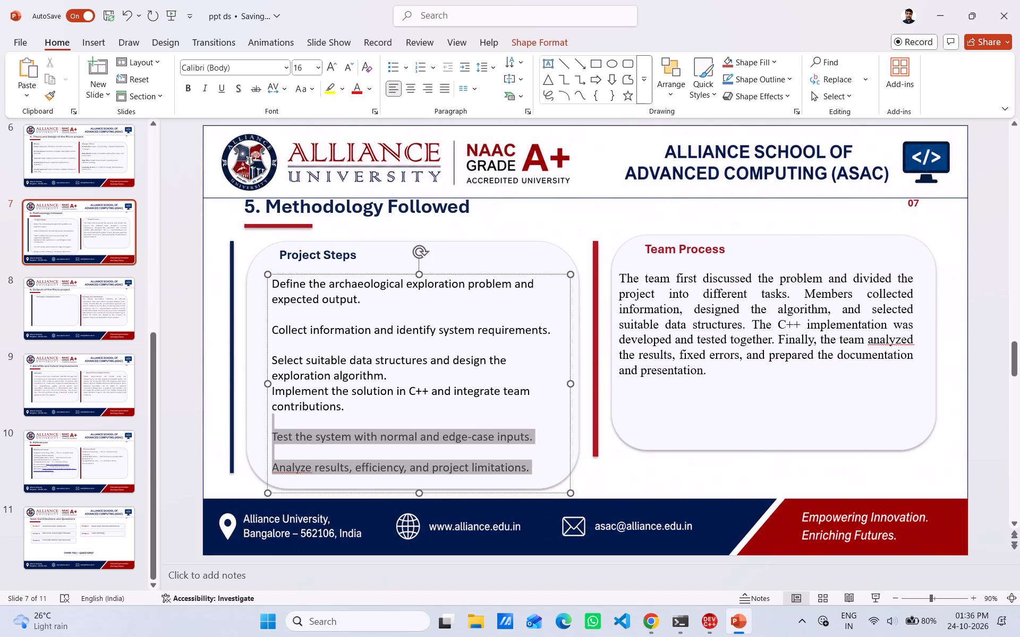
left_click_drag(424, 386, 274, 287)
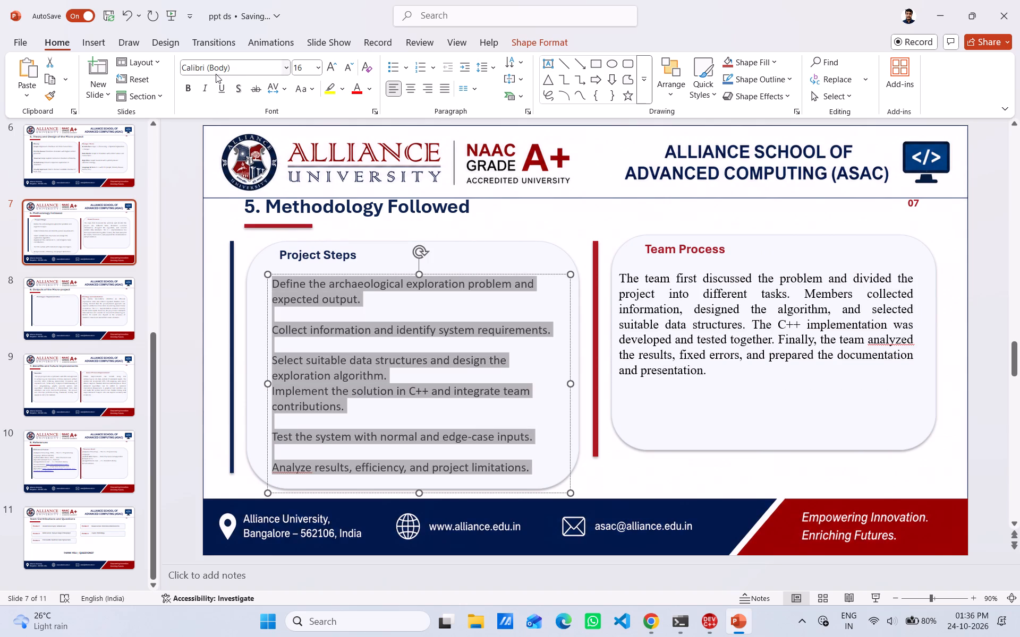
left_click(216, 70)
type("ti")
key("Return")
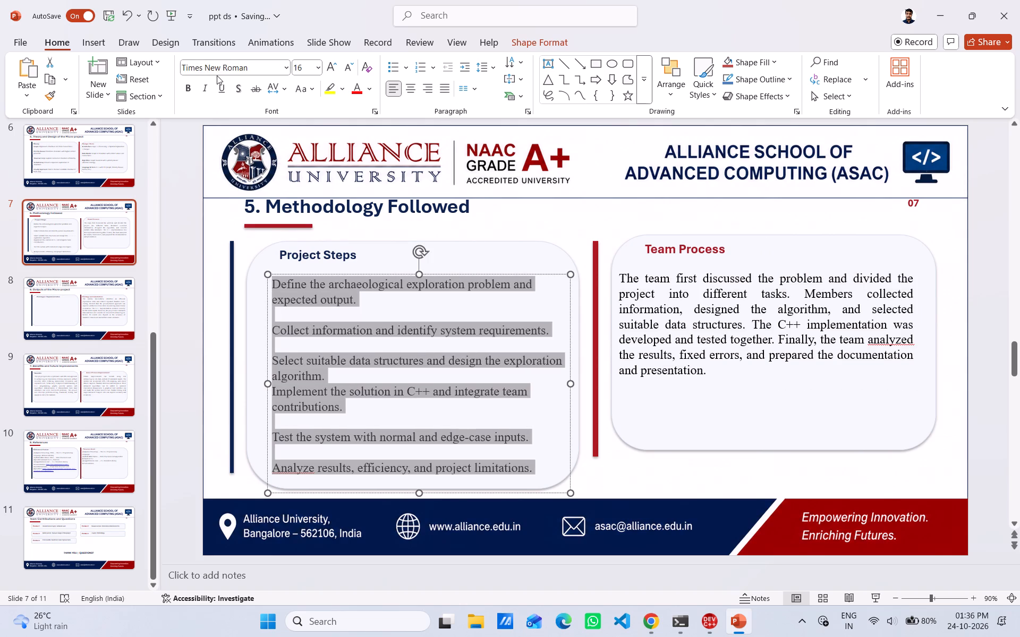
left_click(447, 94)
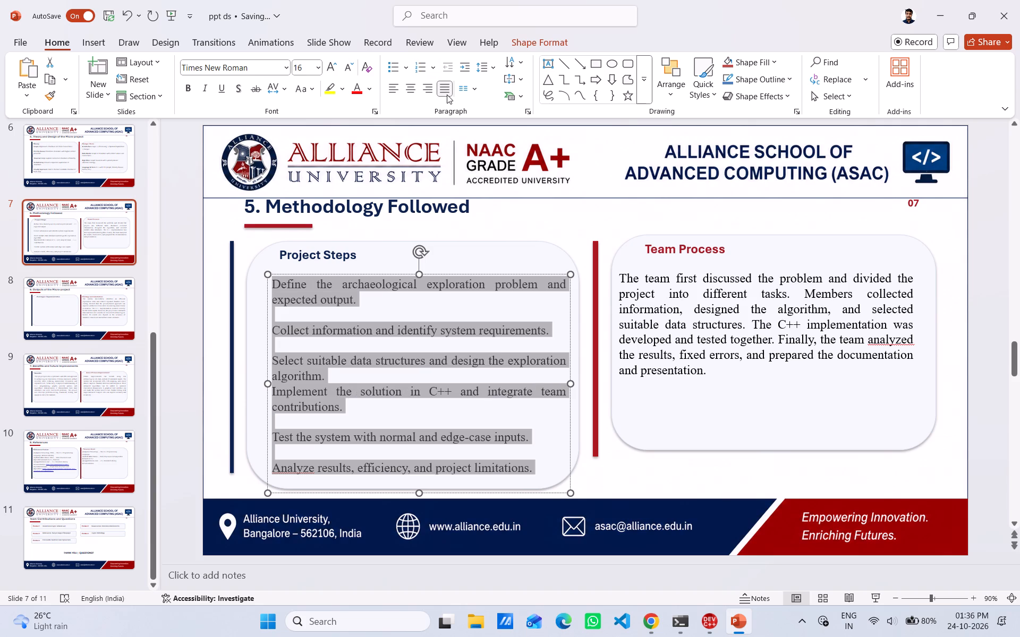
Set all the Theory text on the Theory and Design of the Micro-project slide to Times New Roman.
scroll(37, 309, "up", 1)
left_click(76, 237)
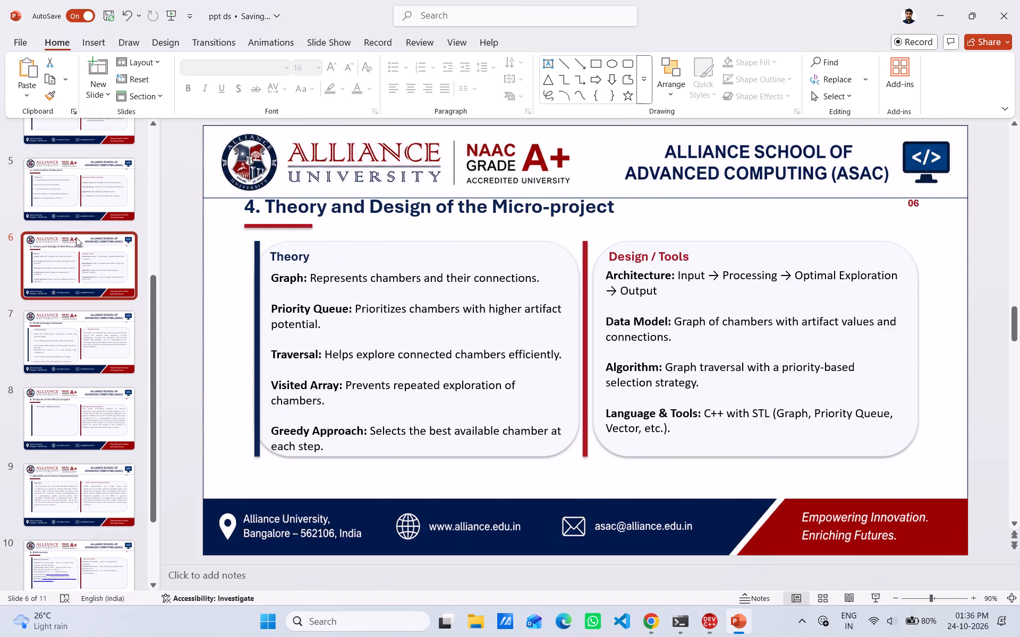
left_click(537, 386)
key("ctrl+a")
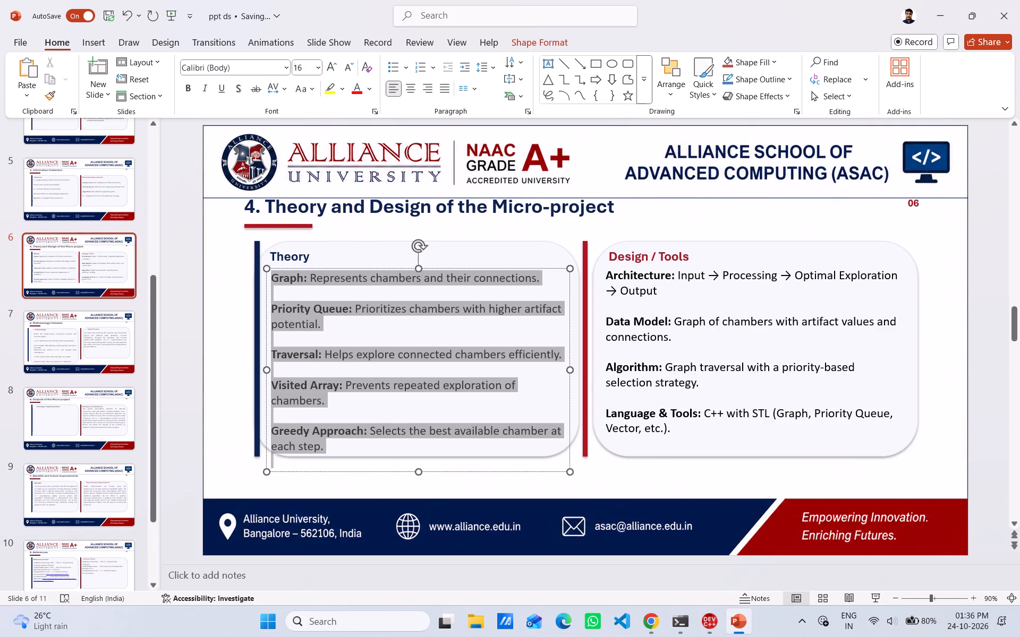
left_click(243, 65)
type("ti")
key("Return")
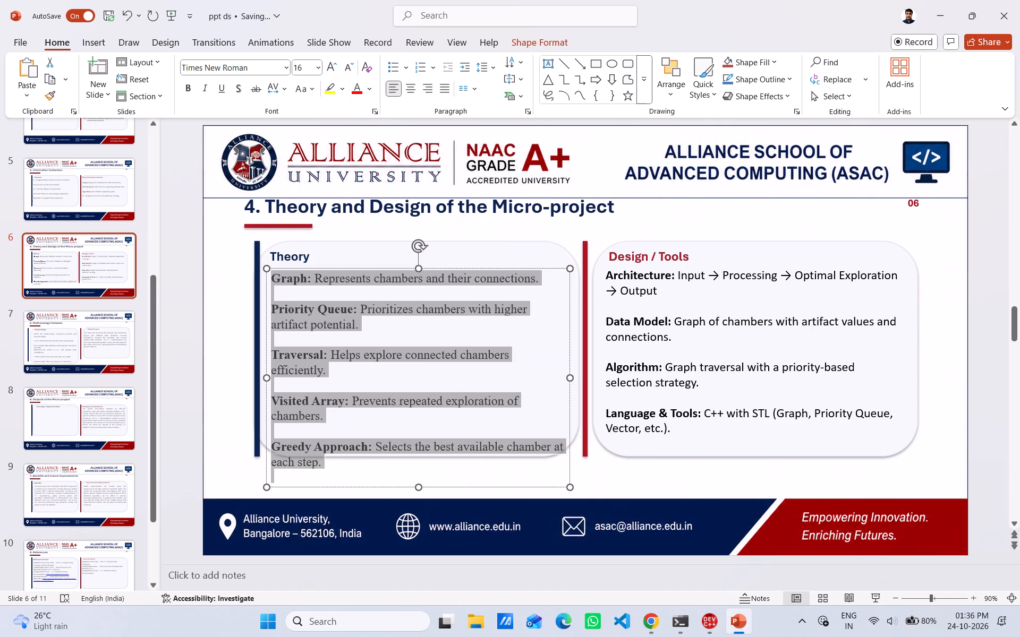
Enlarge the rounded card behind the Theory text slightly downward so it encloses the last line.
left_click(473, 246)
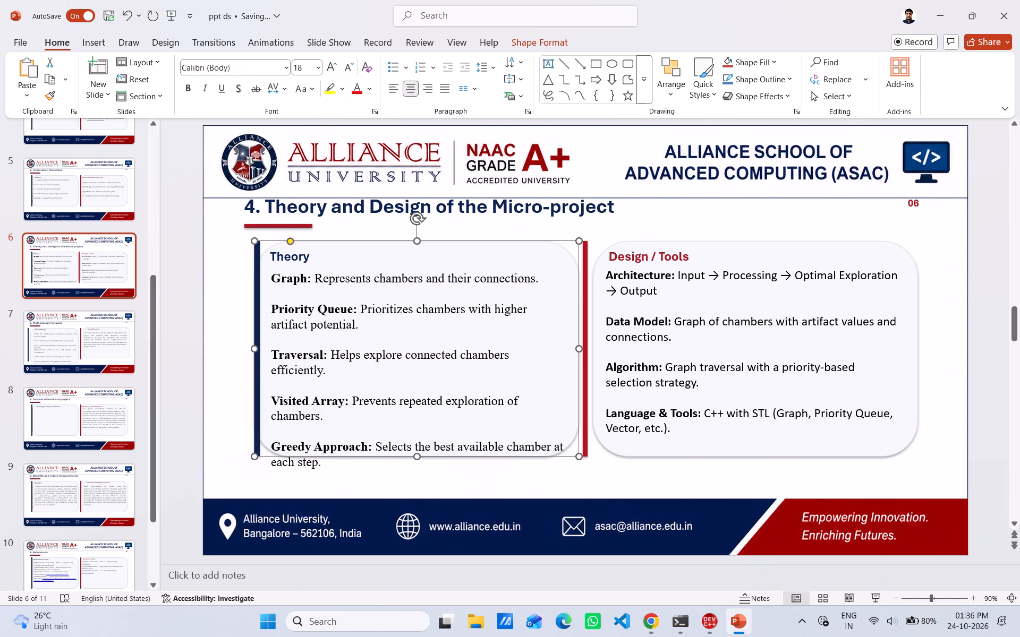
left_click_drag(579, 456, 581, 469)
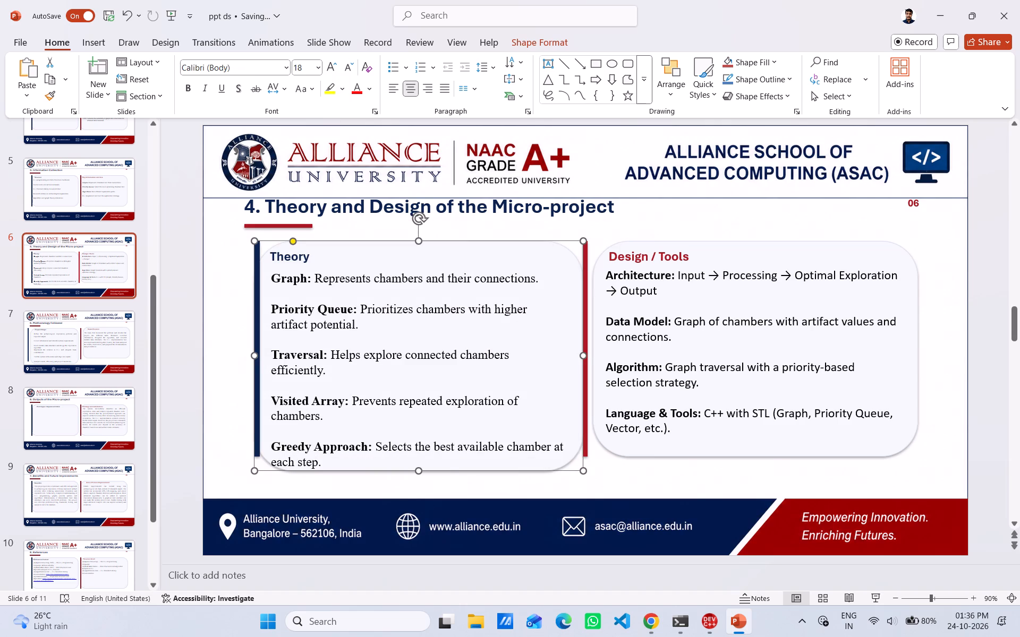
Set all the Design / Tools text on the Theory and Design slide to Times New Roman.
left_click(724, 415)
key("ctrl+a")
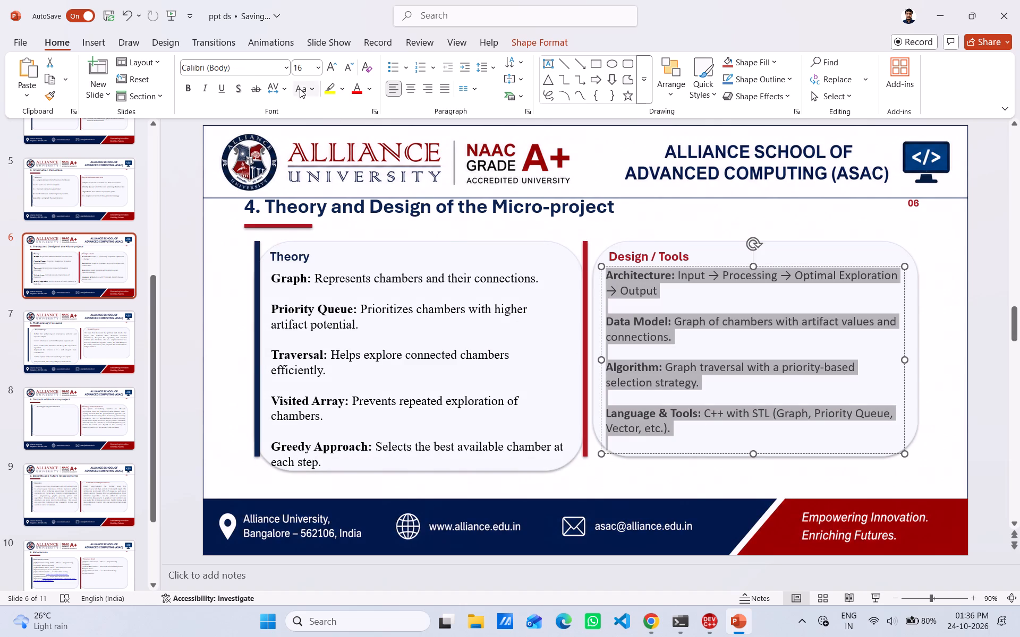
left_click(245, 64)
type("ti")
key("Return")
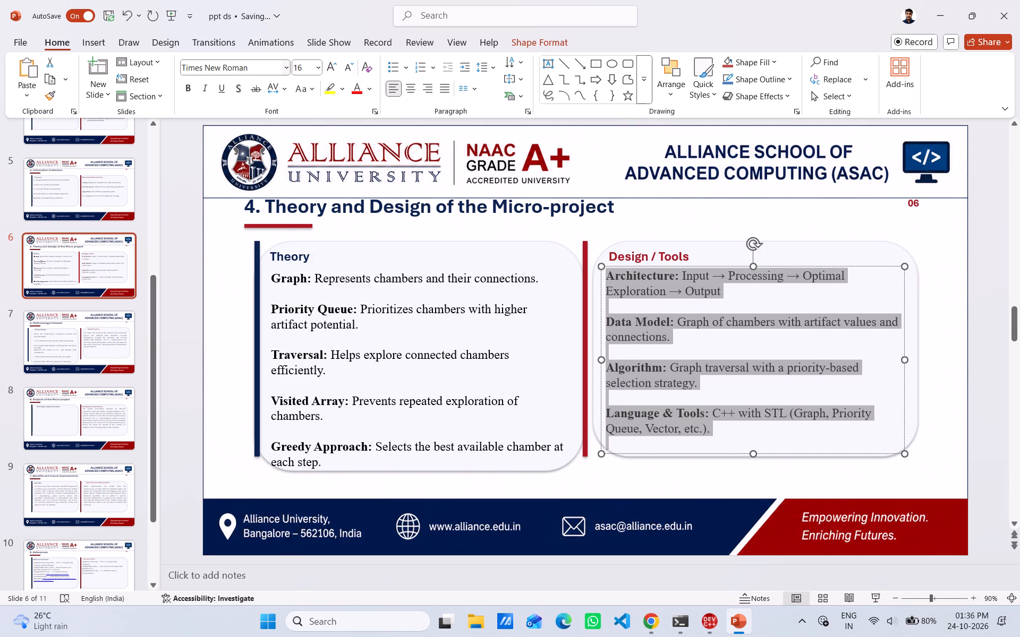
Set the Sources list on the Information Collection slide to Times New Roman.
scroll(83, 250, "up", 1)
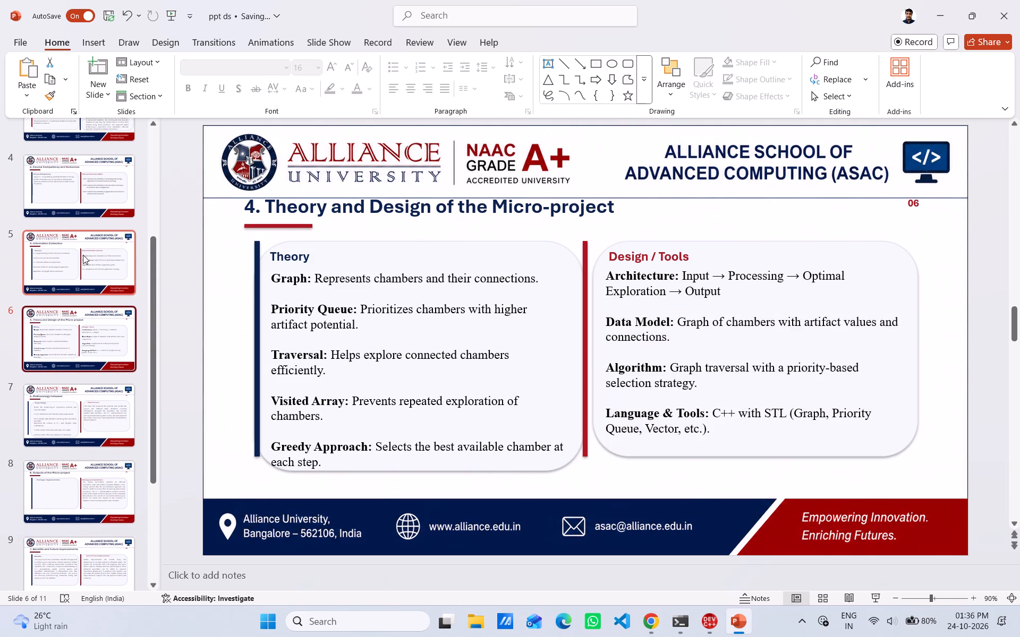
left_click(83, 255)
left_click(456, 339)
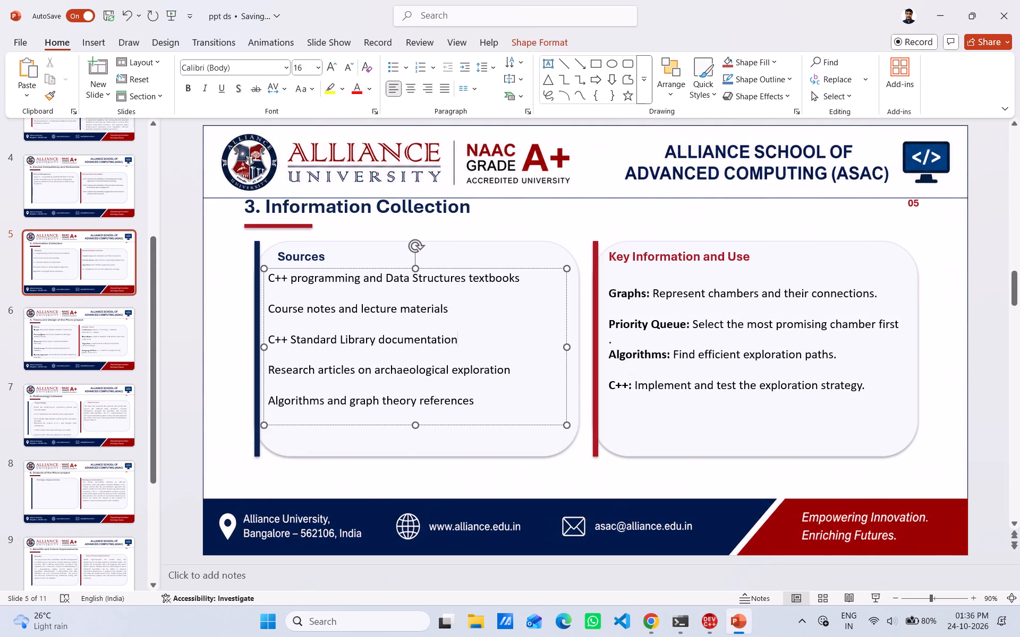
key("ctrl+a")
left_click(244, 66)
type("ti")
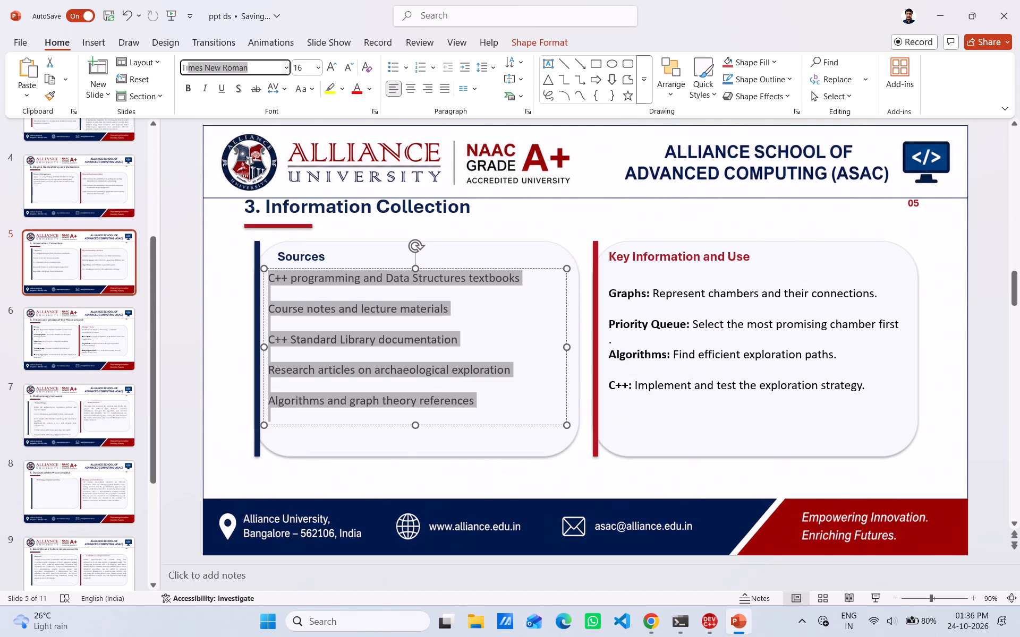
key("Return")
Set the Key Information and Use text on the Information Collection slide to Times New Roman.
left_click(806, 343)
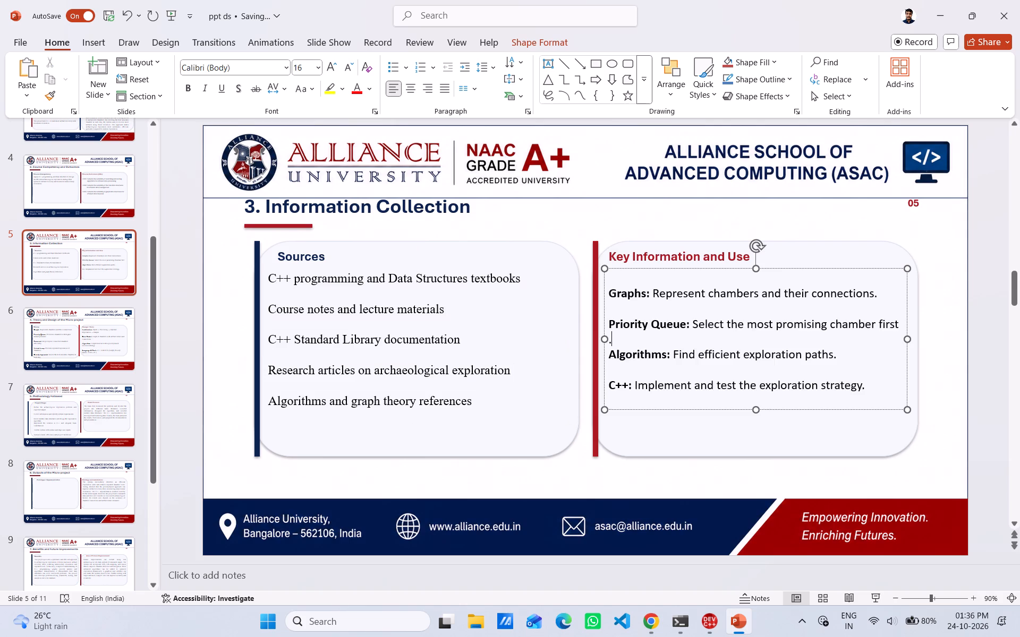
key("ctrl+a")
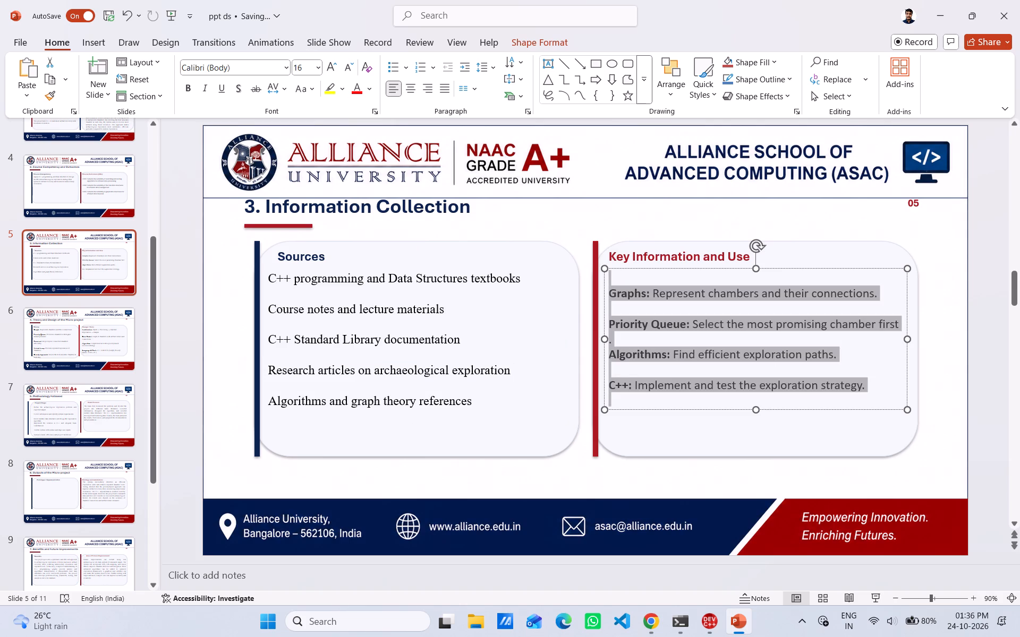
left_click(232, 68)
type("ti")
key("Return")
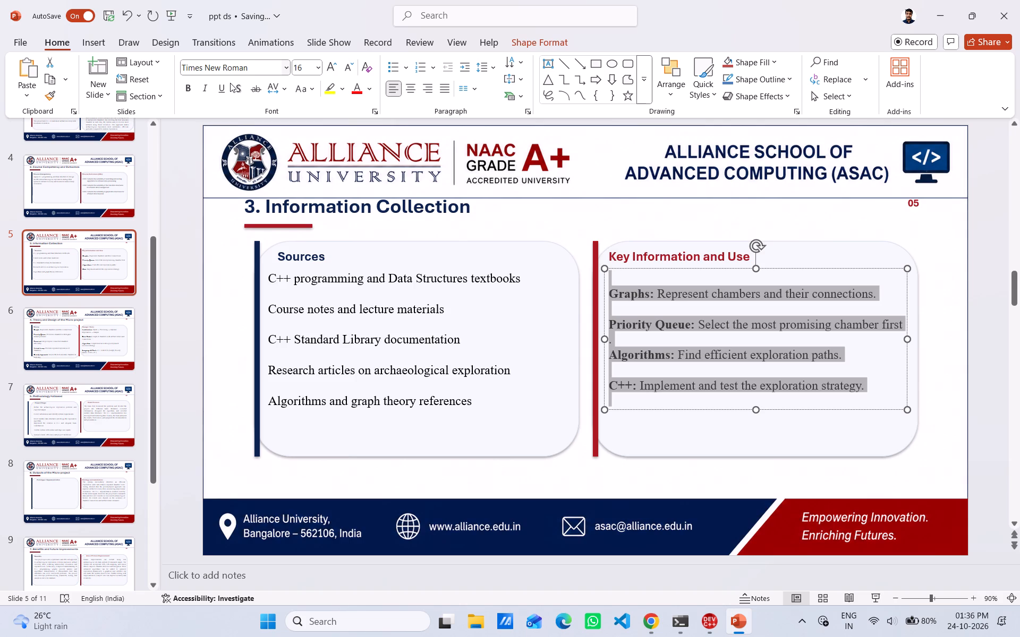
Review the title, Agenda, Rationale, and Course Competency and Outcomes slides for consistent body text font and alignment.
scroll(29, 265, "up", 1)
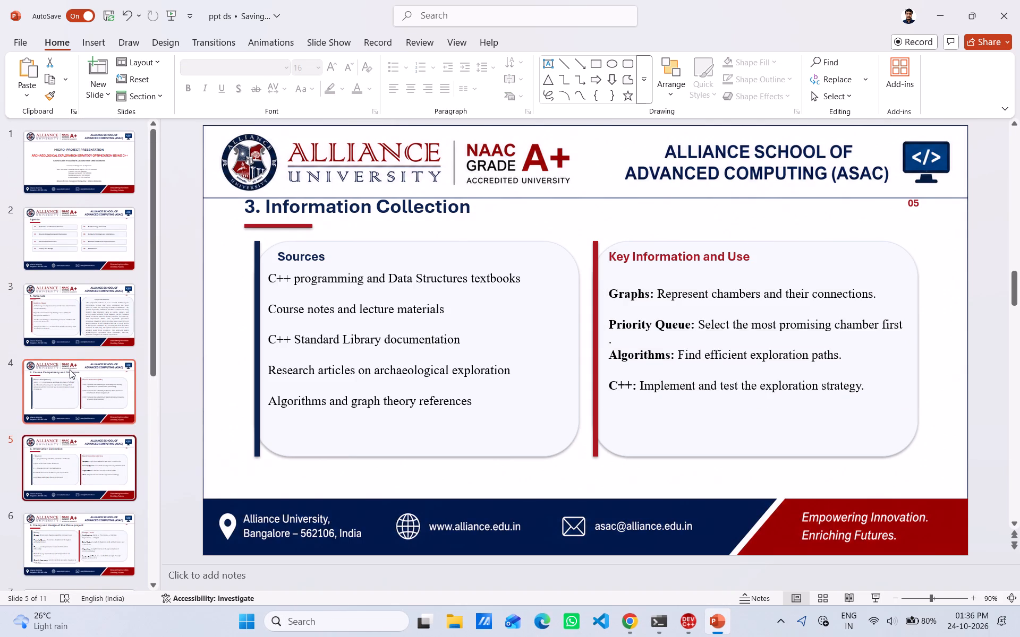
left_click(69, 370)
left_click(91, 298)
left_click(98, 356)
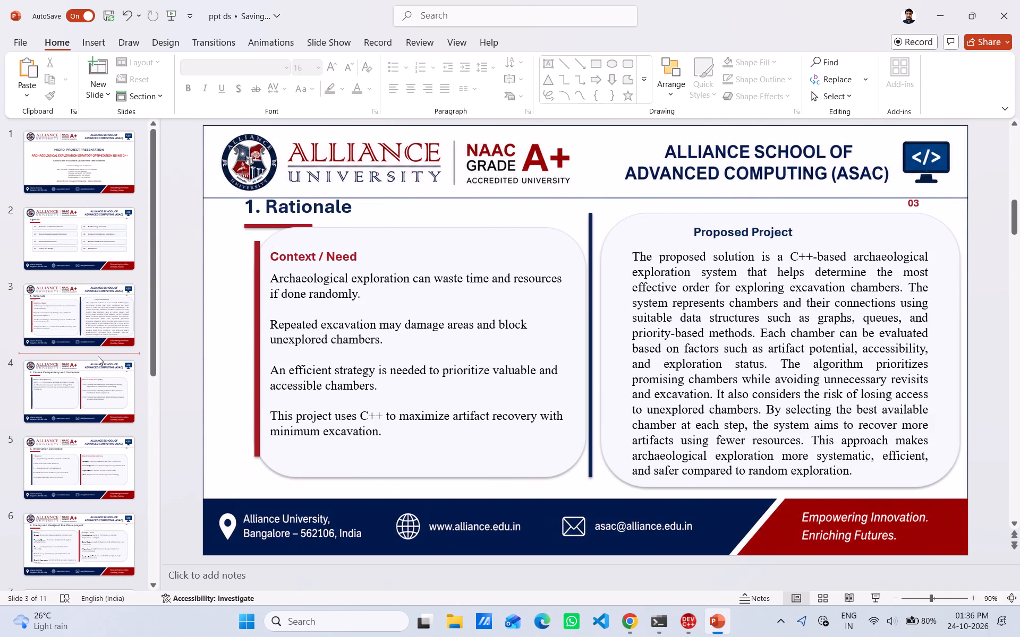
left_click(107, 386)
left_click(717, 354)
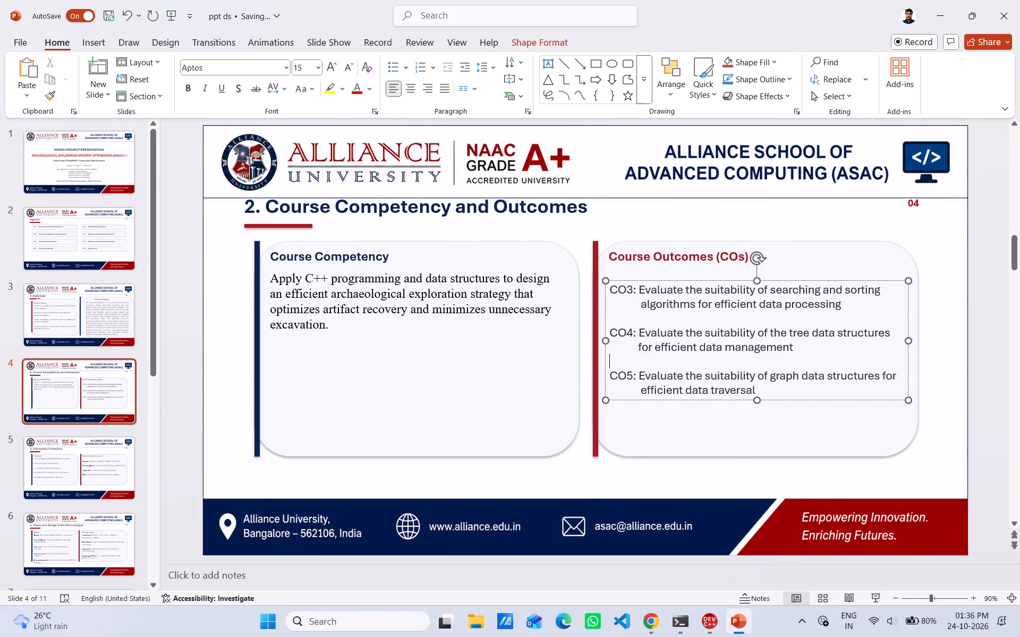
left_click(135, 187)
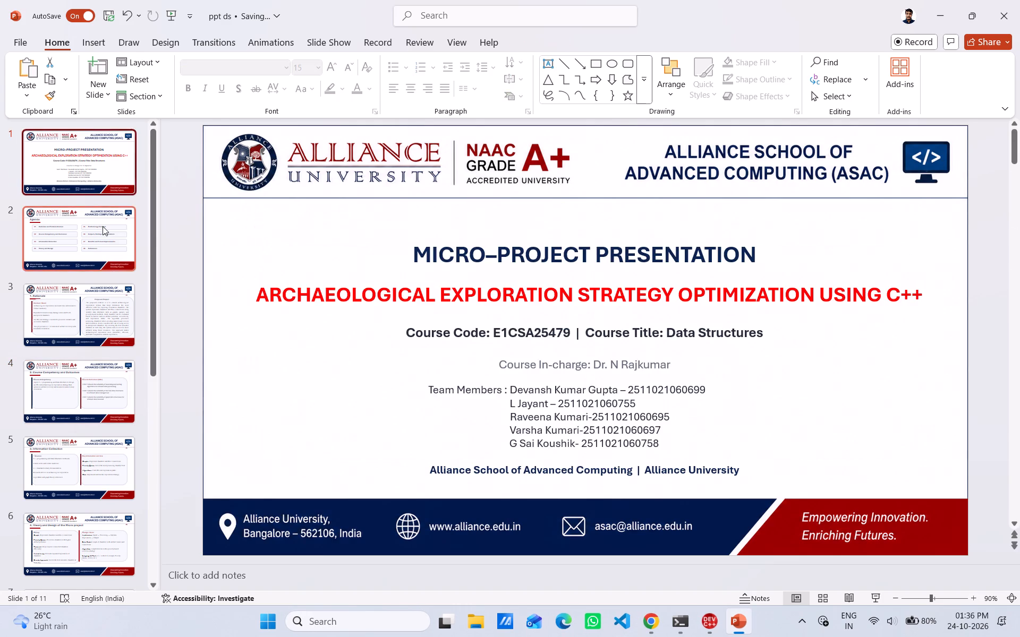
left_click(103, 226)
left_click(112, 313)
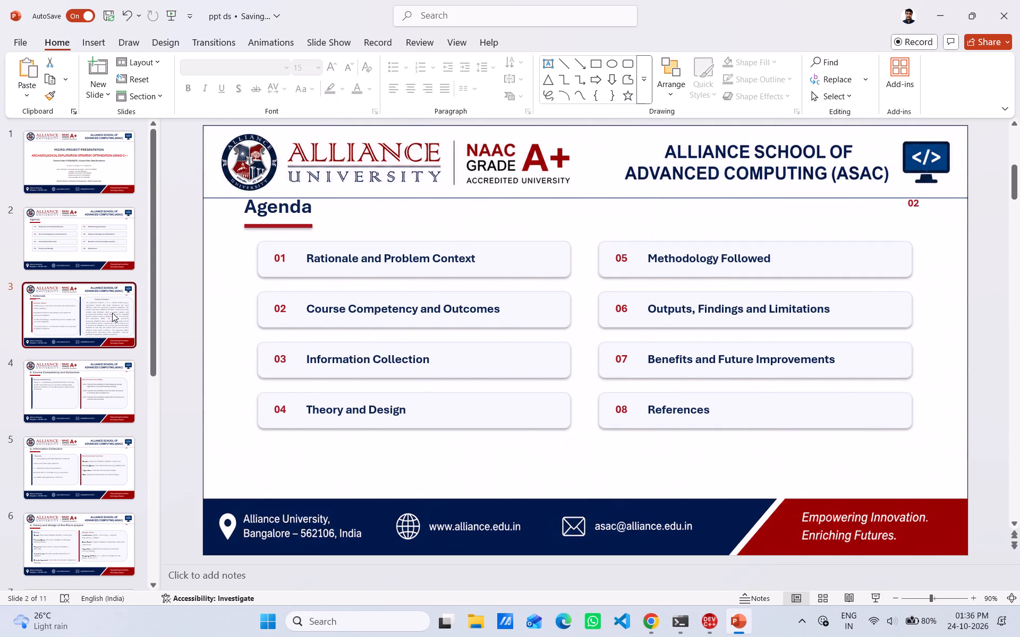
left_click(699, 363)
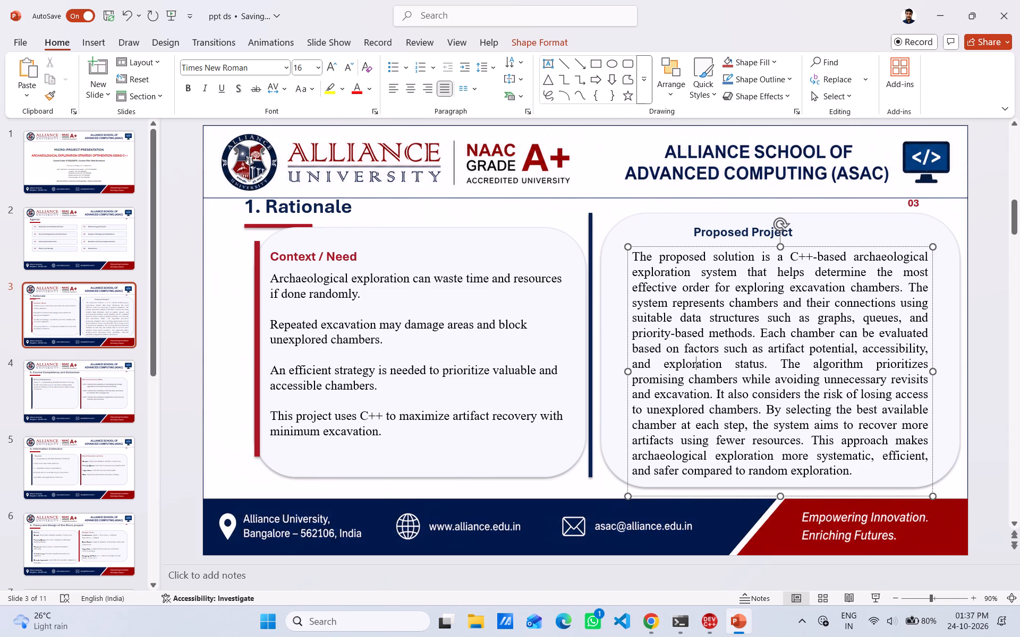
left_click(406, 438)
left_click(87, 154)
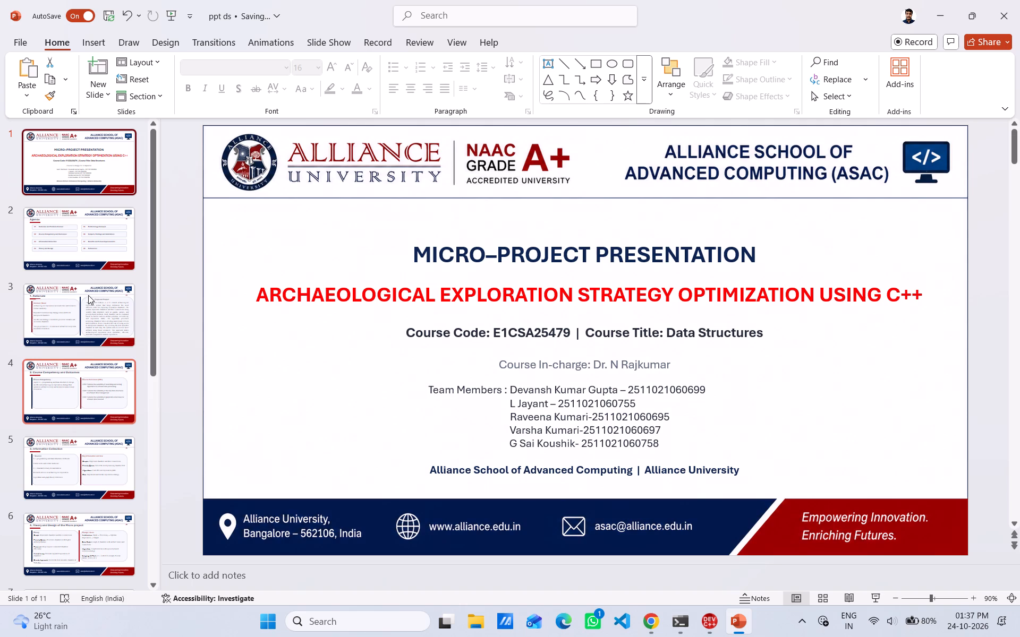
left_click(81, 246)
left_click(100, 338)
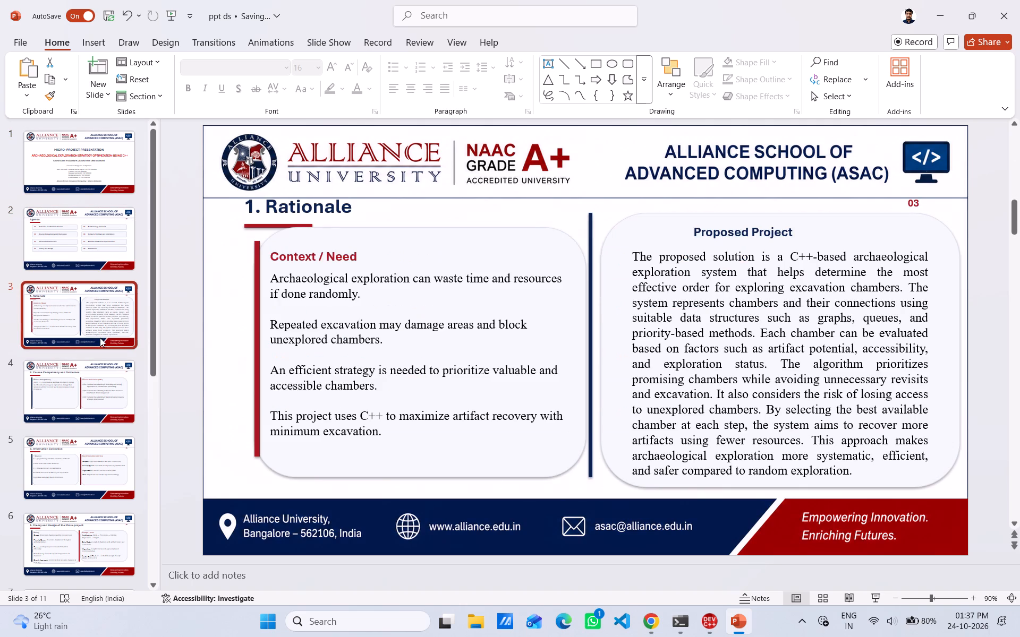
scroll(100, 338, "down", 12)
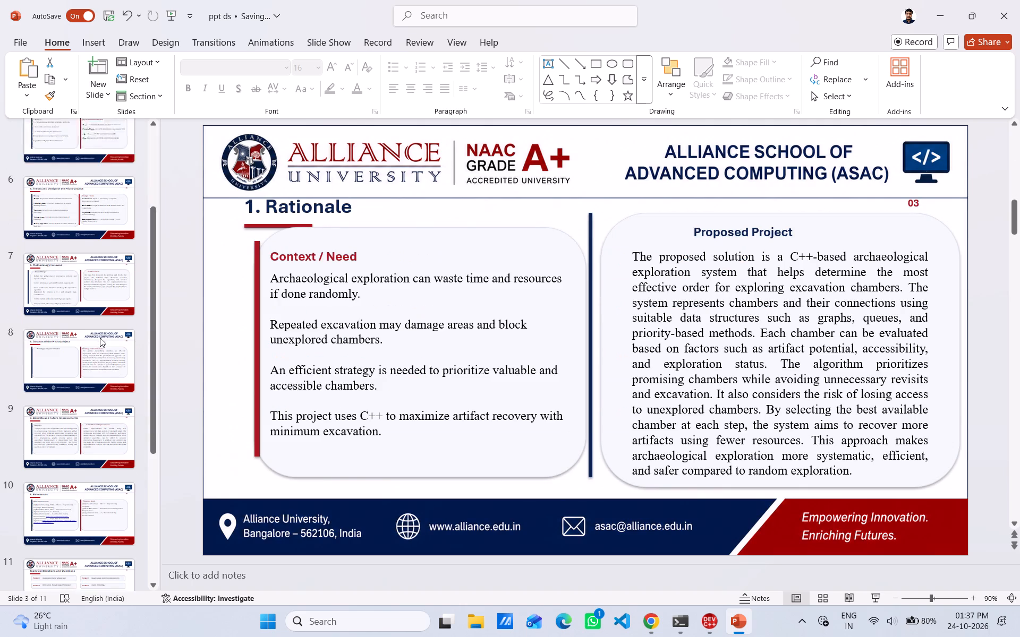
Switch to the running AEIS console program and capture a screenshot of its menu and underground map output through East Hall.
left_click(691, 623)
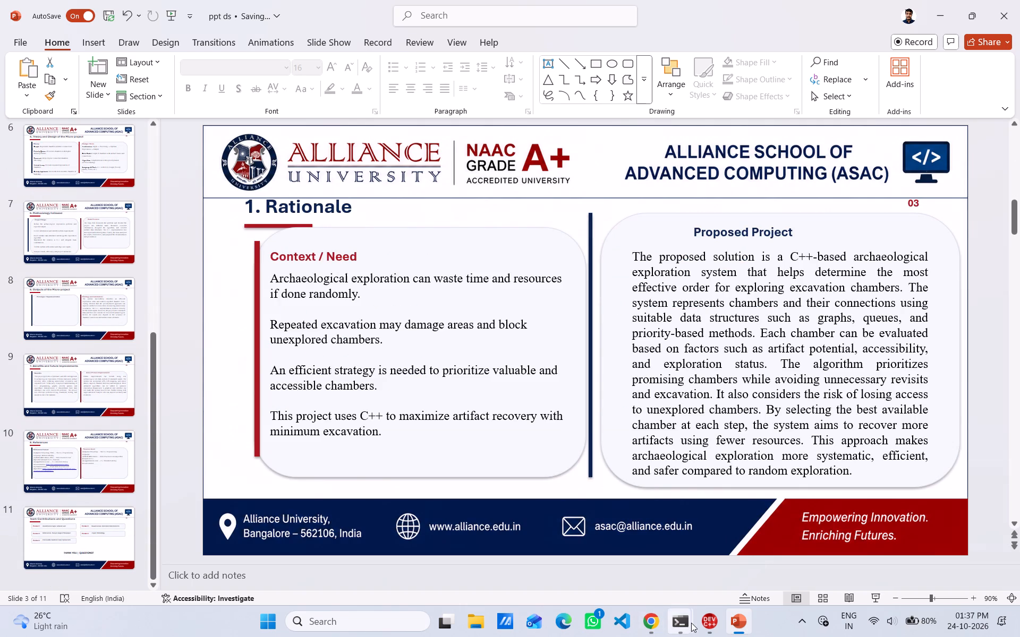
left_click(619, 573)
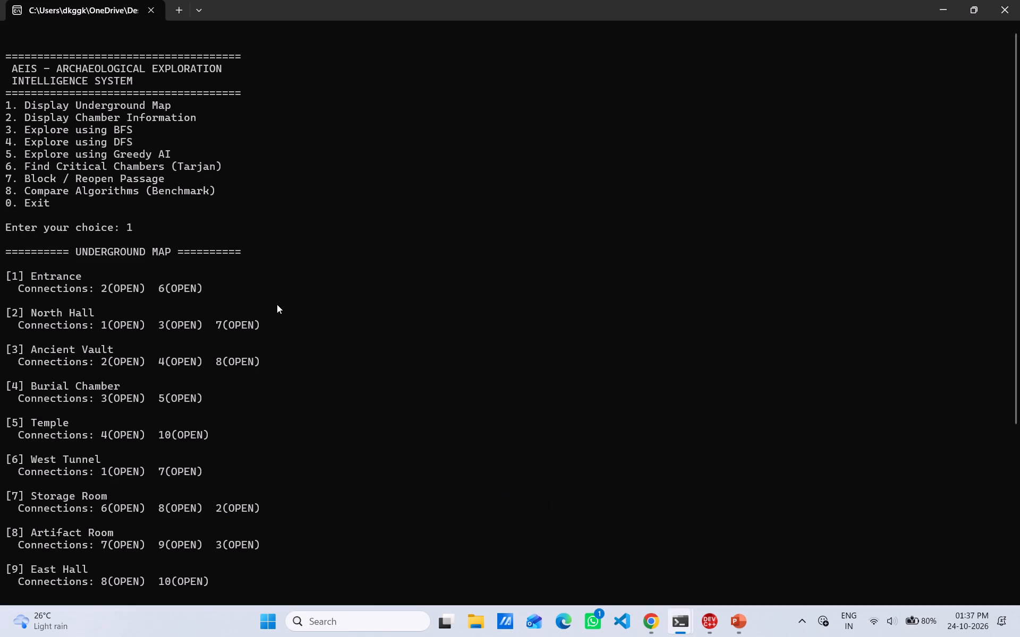
key("Print")
left_click_drag(0, 47, 300, 564)
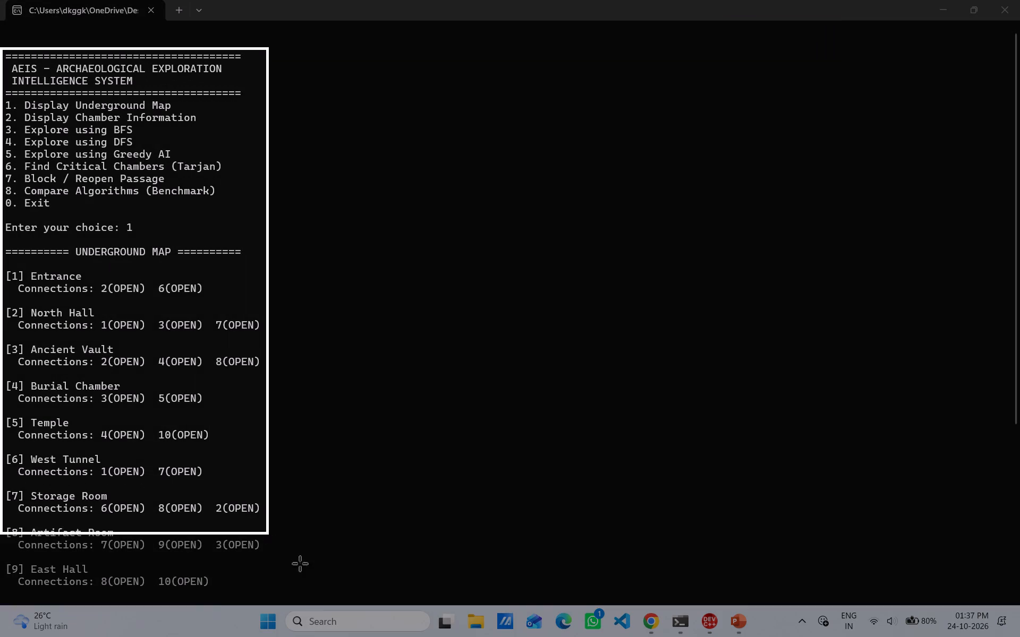
left_click_drag(300, 564, 268, 602)
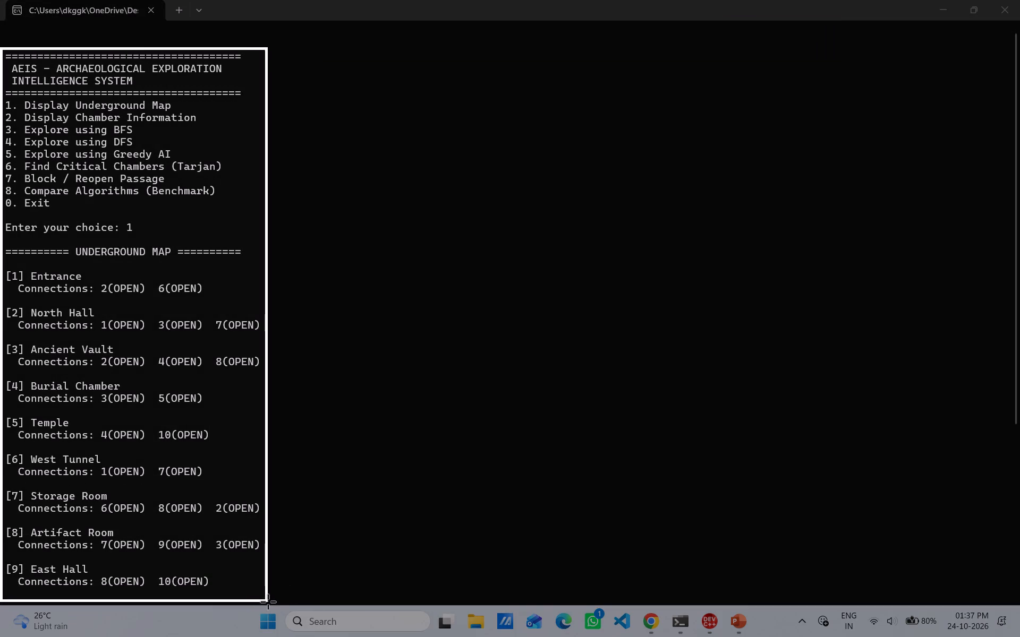
left_click_drag(268, 602, 269, 604)
Return to the PowerPoint presentation and paste the console screenshot onto the Outputs of the Micro-project slide.
left_click(717, 613)
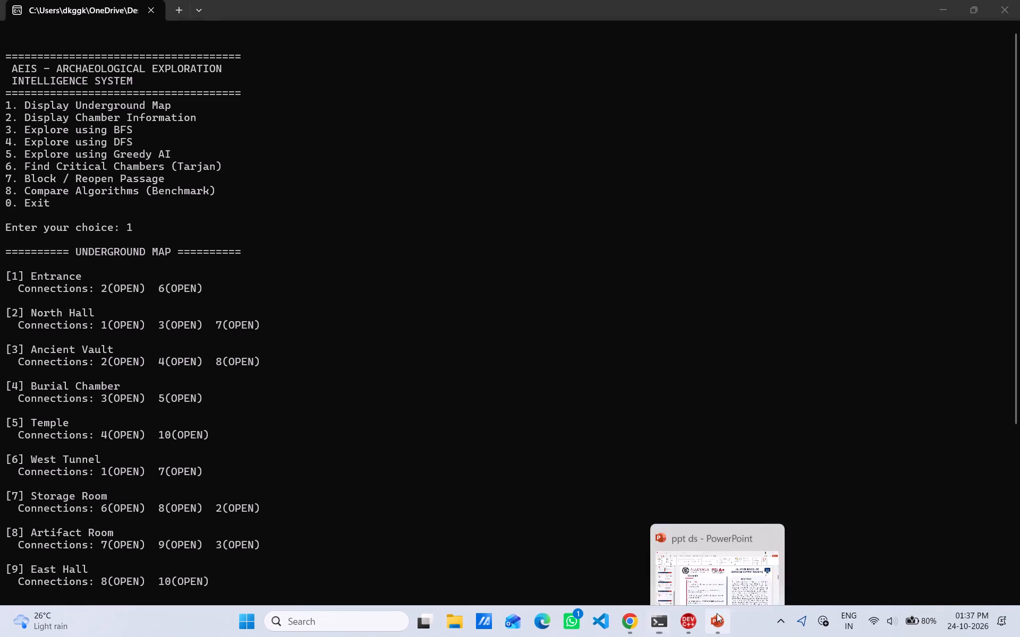
left_click(96, 280)
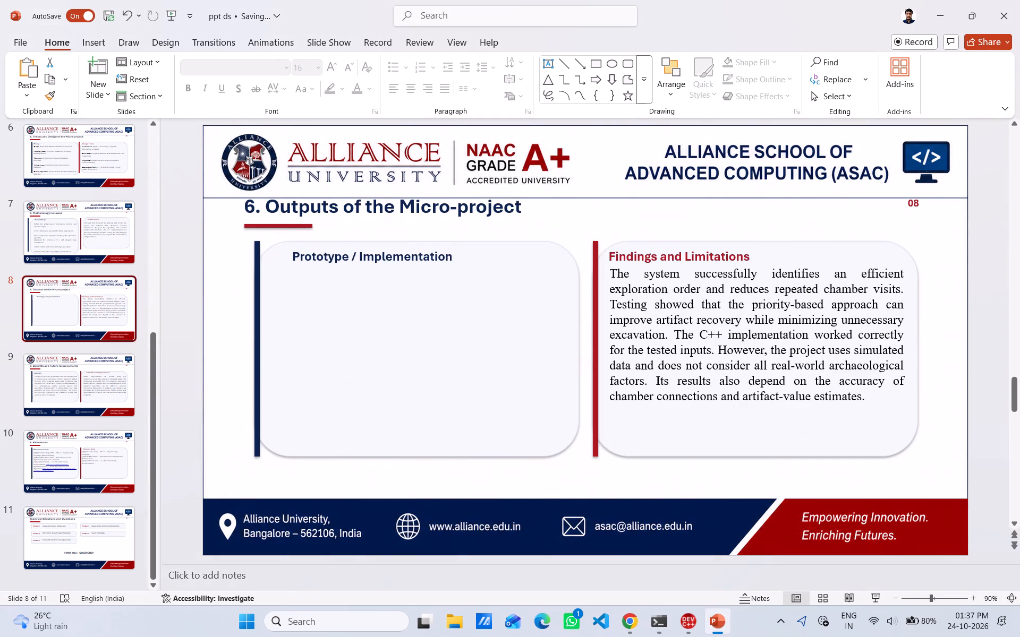
key("ctrl+v")
left_click(627, 317)
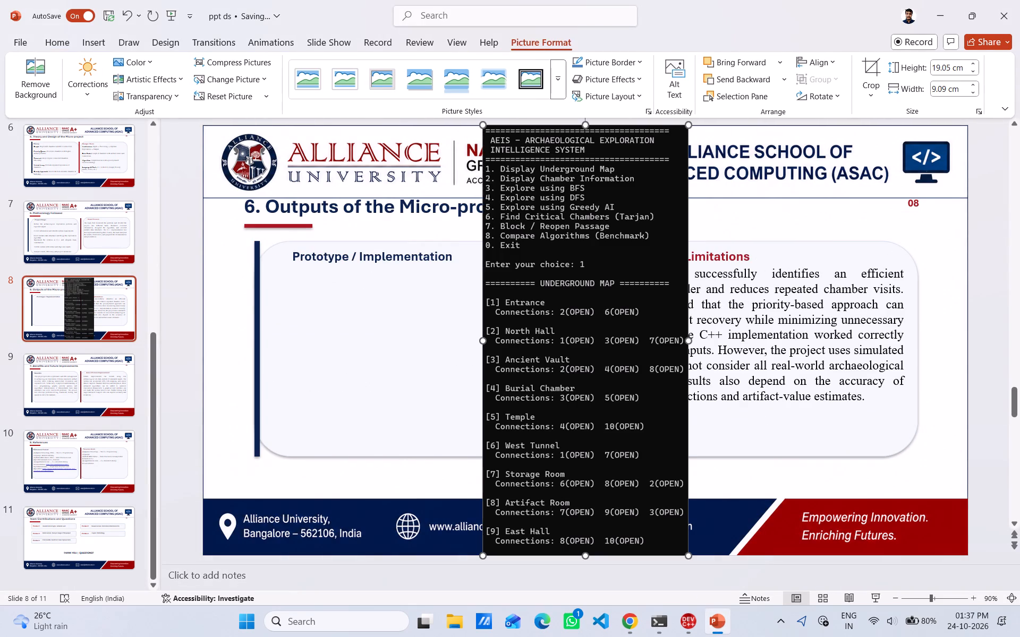
Shrink the console screenshot to about 7.8 cm high by 6.2 cm wide and move it into the Prototype / Implementation card.
left_click_drag(588, 558, 616, 406)
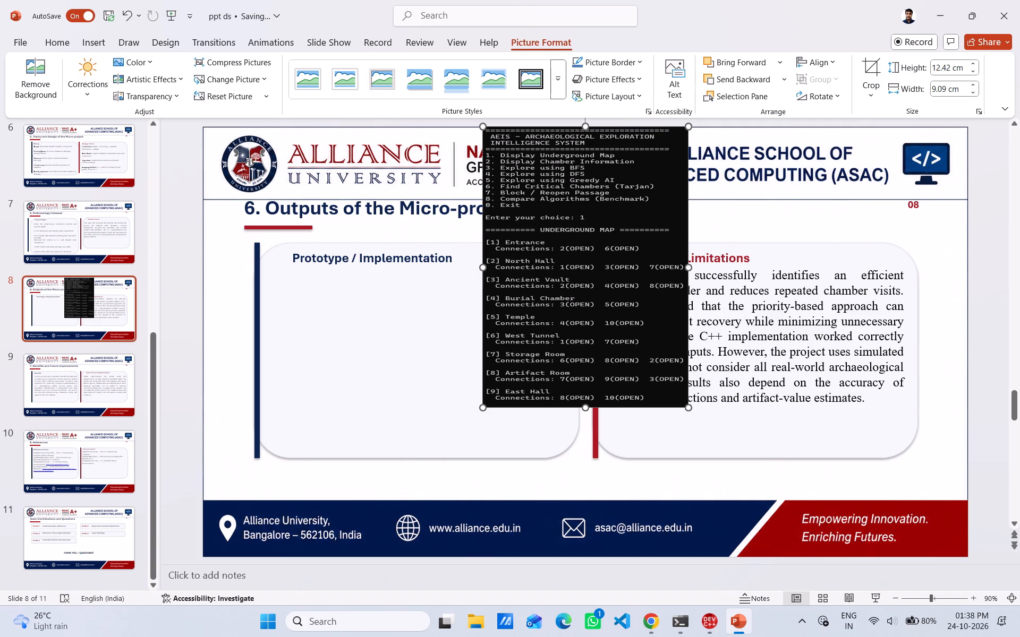
left_click_drag(630, 198, 448, 332)
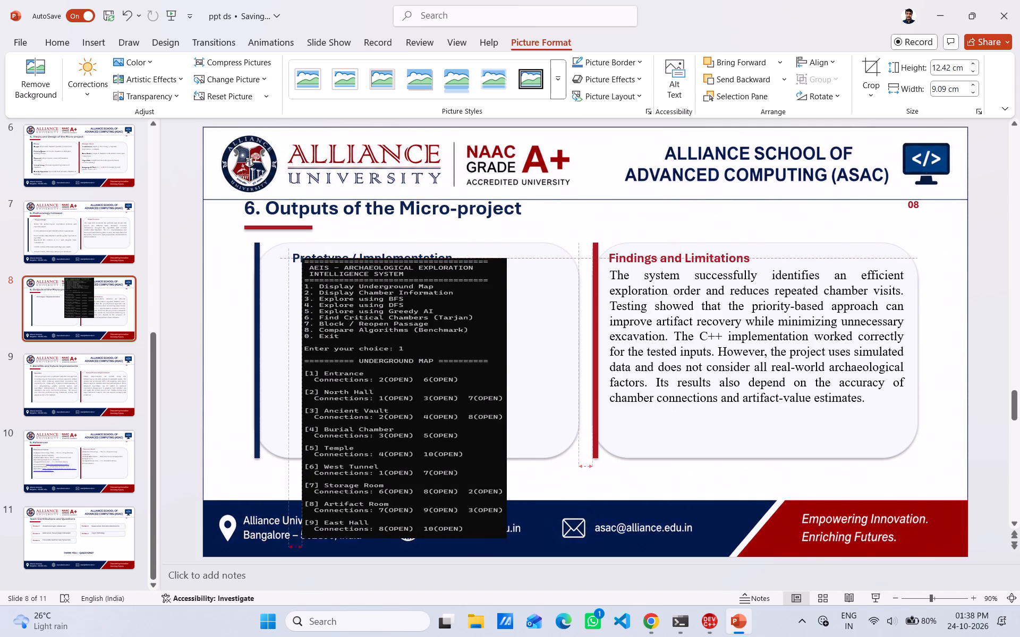
left_click_drag(448, 332, 447, 330)
left_click_drag(501, 397, 518, 392)
left_click_drag(516, 538, 432, 435)
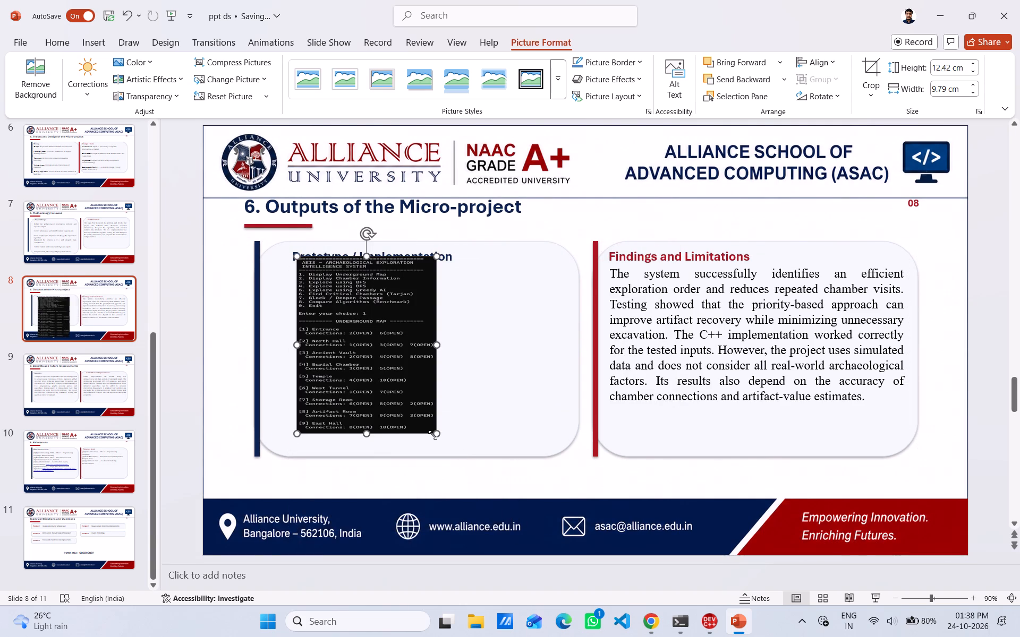
left_click_drag(420, 395, 438, 414)
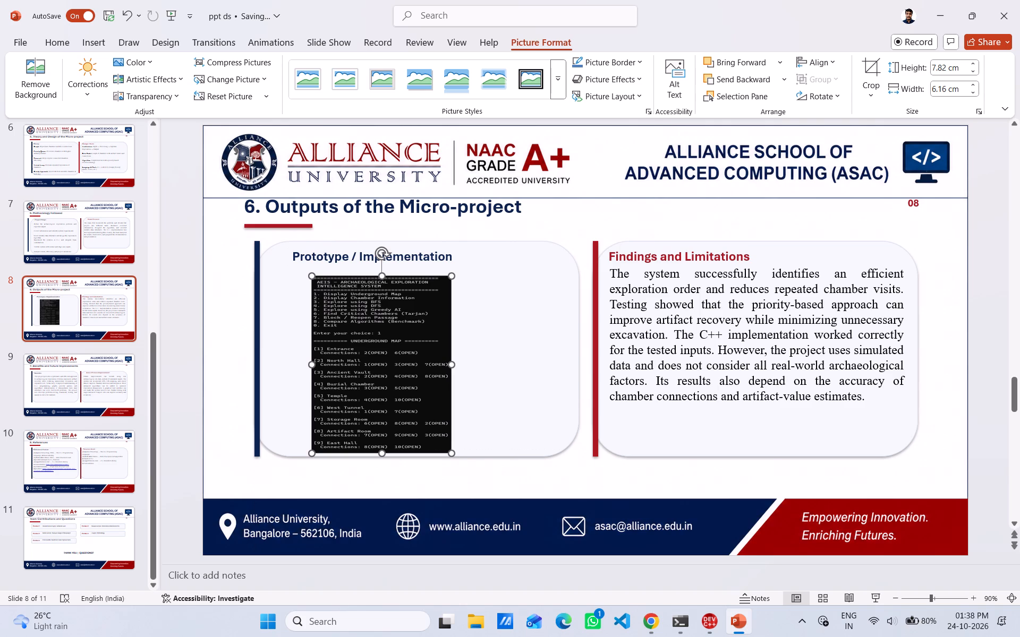
Stretch the screenshot to about 8.5 cm high by 7.25 cm wide and position it below the Prototype / Implementation heading, near the card's left edge.
left_click_drag(394, 340, 371, 335)
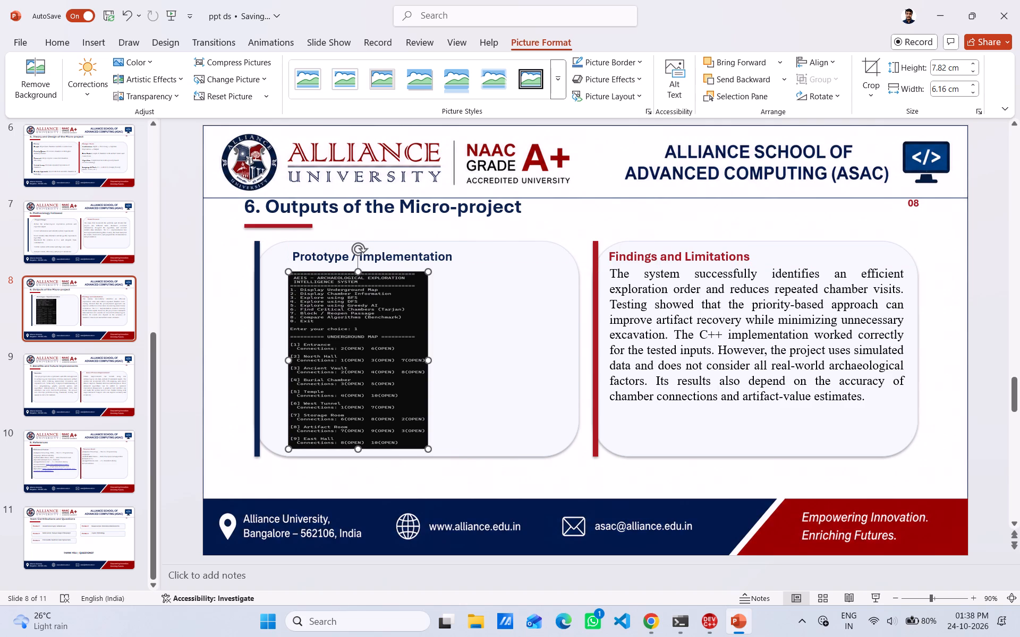
left_click_drag(401, 325, 401, 317)
left_click_drag(430, 349, 453, 344)
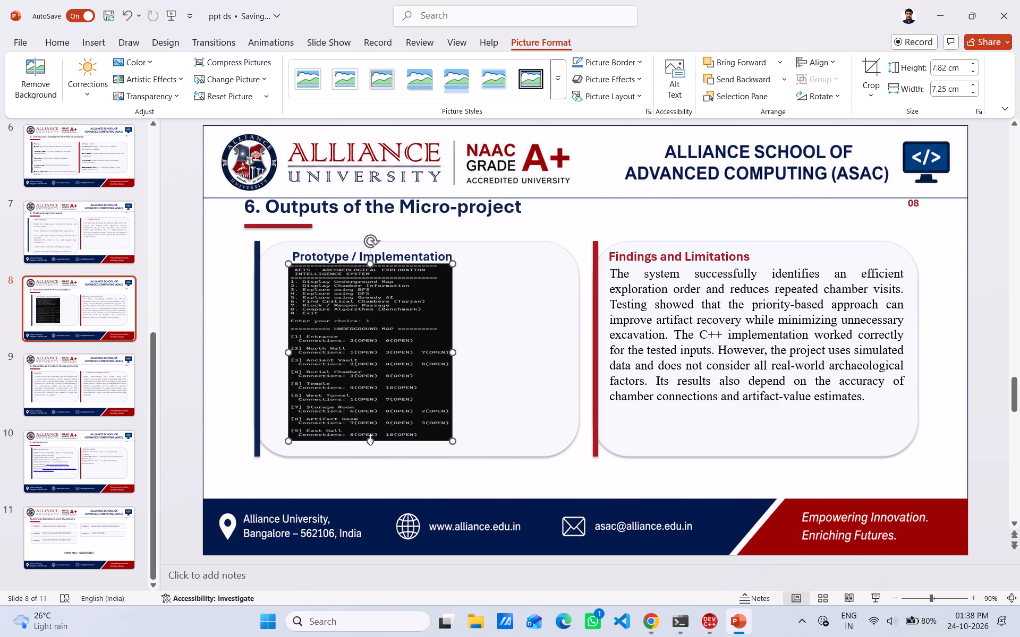
left_click_drag(370, 440, 370, 454)
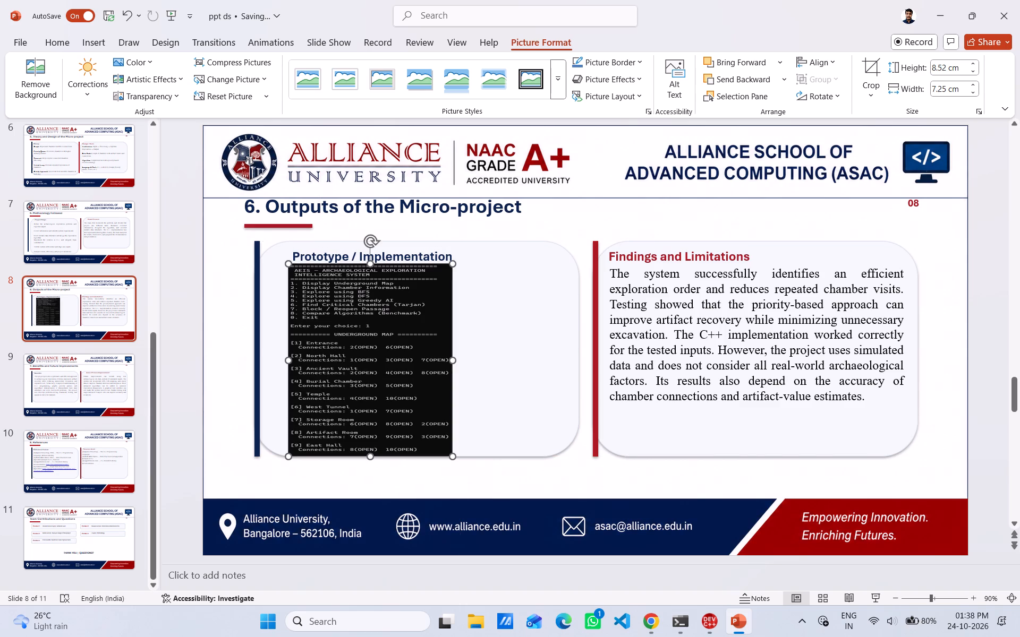
left_click(472, 350)
left_click_drag(430, 355, 424, 355)
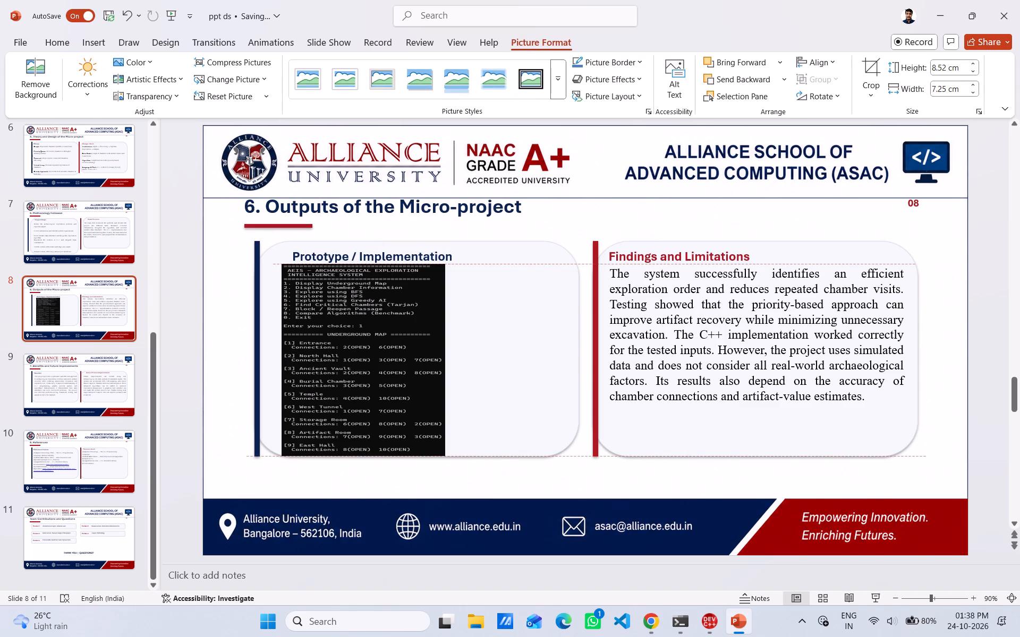
left_click_drag(424, 355, 424, 355)
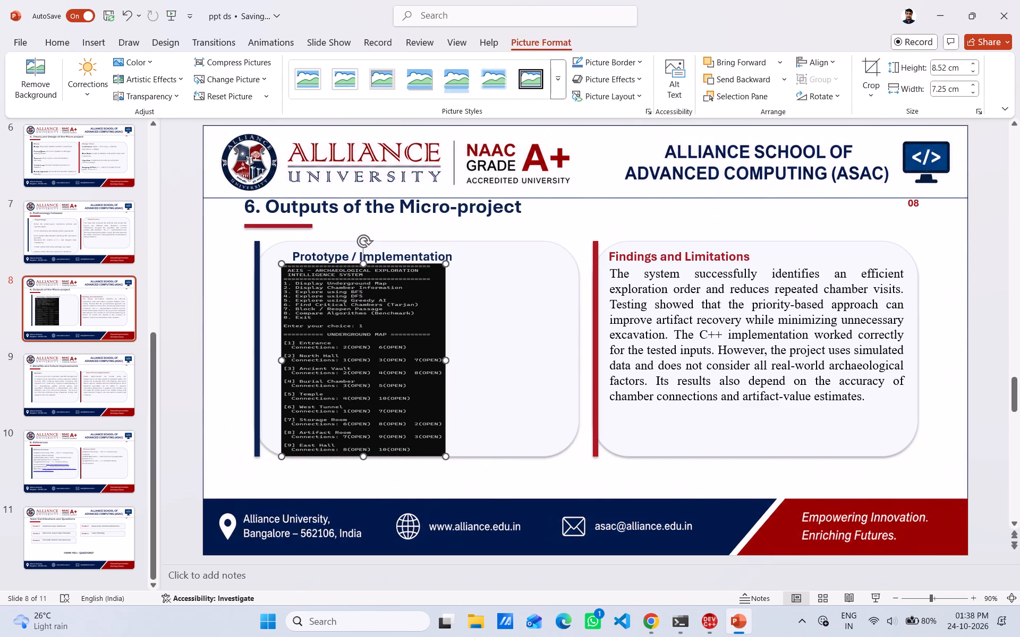